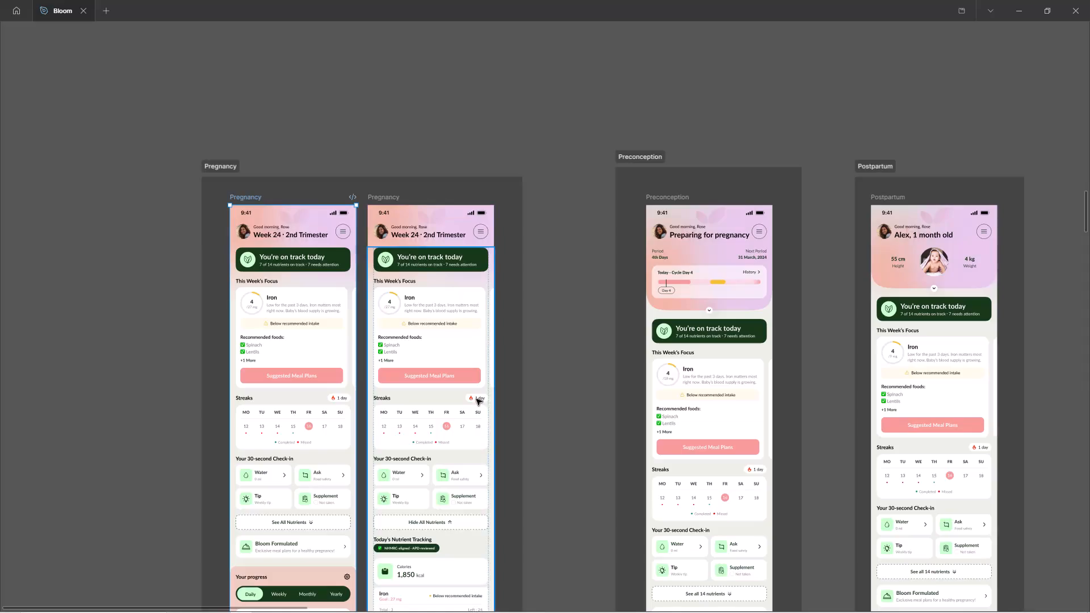
# Copy the first Pregnancy home screen frame as PNG in Figma and paste it into the Basecamp comment draft.
pyautogui.hotkey('ctrl', 'shift', 'c')
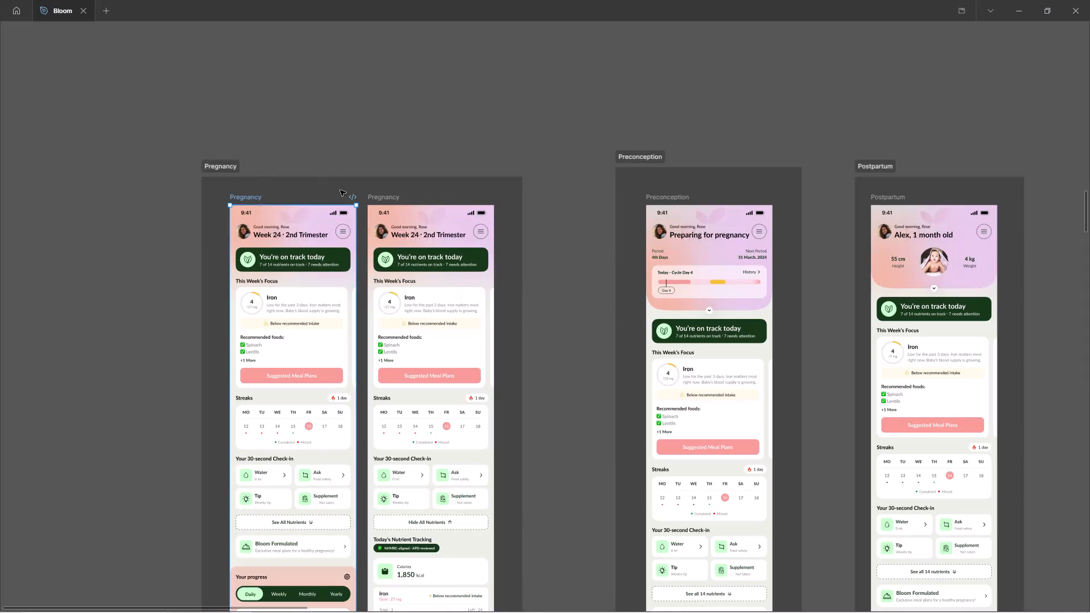
pyautogui.hotkey('alt', 'Tab')
pyautogui.hotkey('ctrl', 'v')
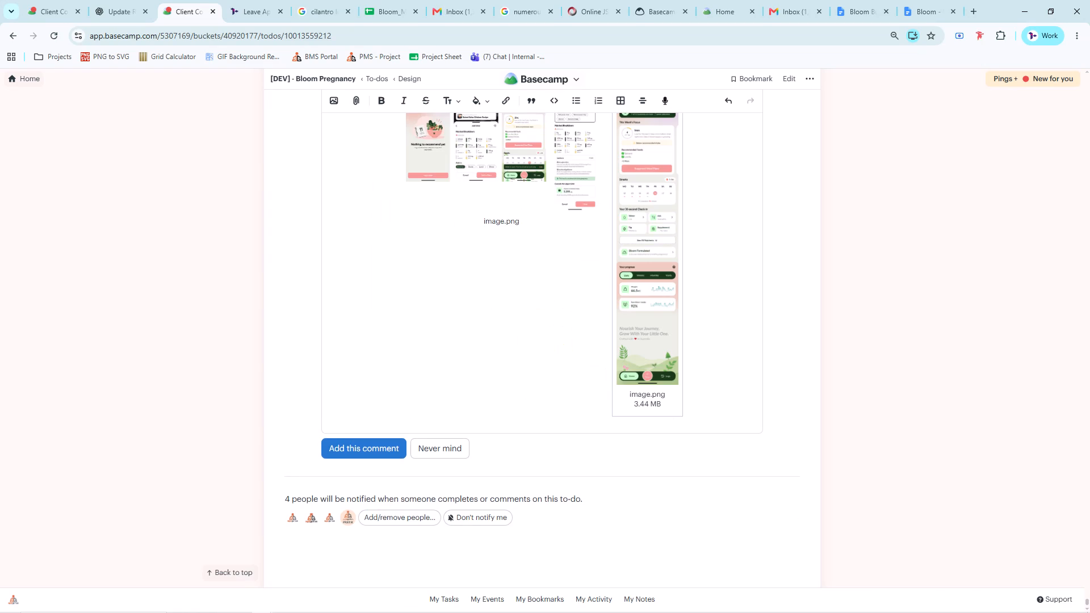
# Separate the pasted Pregnancy screen from the preceding image with a blank line, and place the cursor below it.
pyautogui.press('Left')
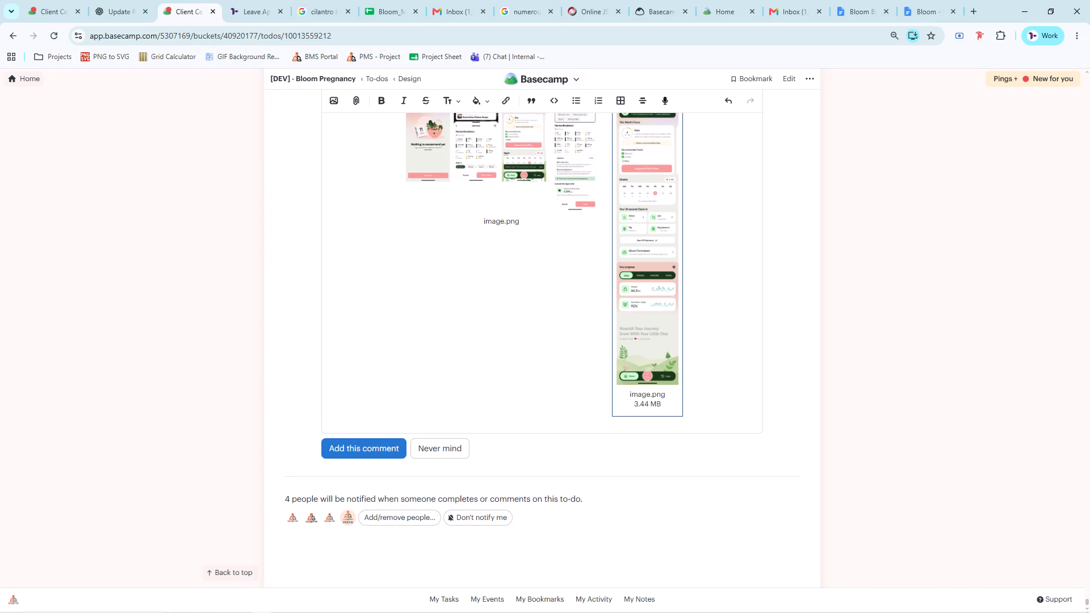
pyautogui.press('Return')
pyautogui.press('Left')
pyautogui.press('Return')
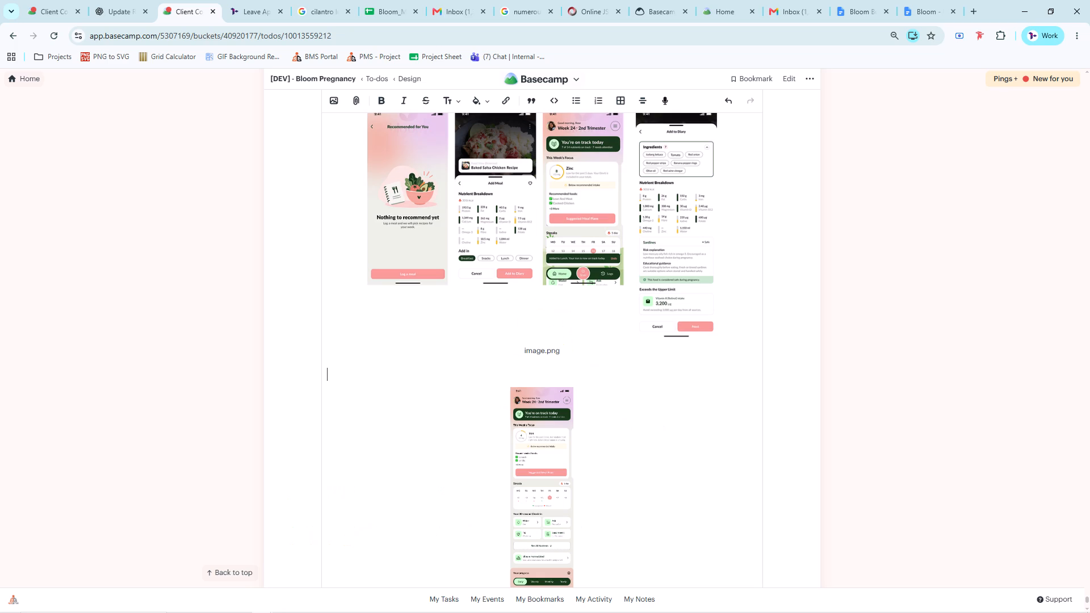
pyautogui.press('Right')
pyautogui.press('Right')
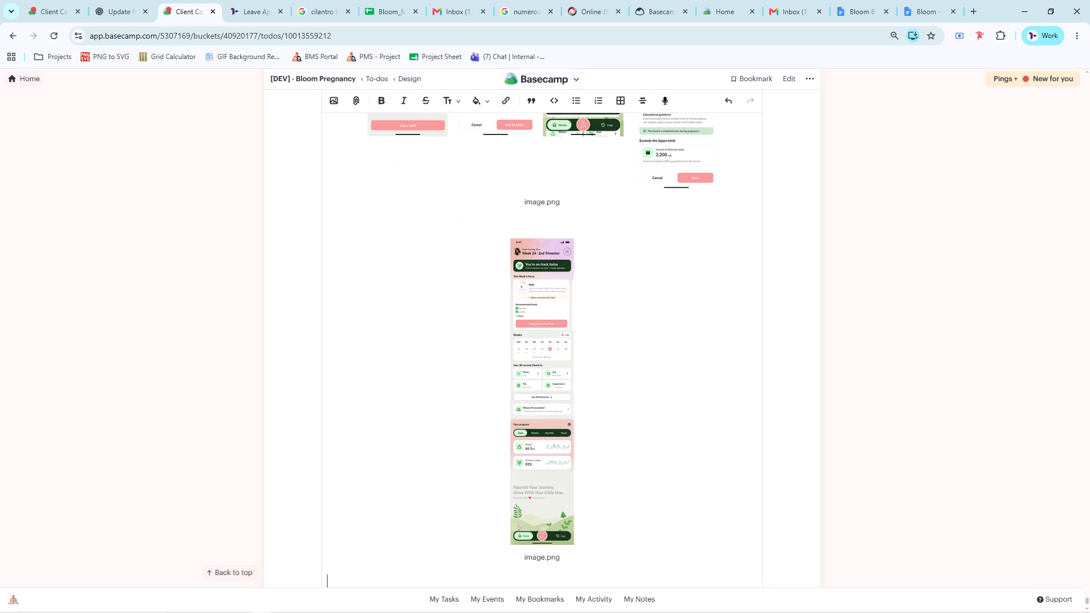
pyautogui.scroll(-4, 659, 349)
# Copy the Preconception screen frame as PNG in Figma and paste it after the Pregnancy image in the Basecamp comment.
pyautogui.hotkey('alt', 'Tab')
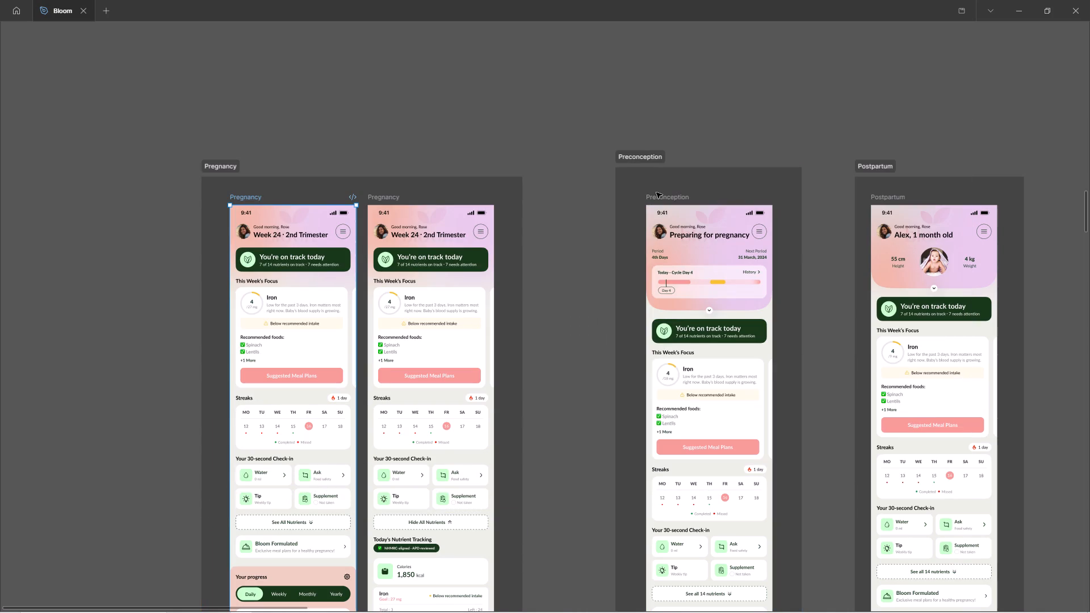
pyautogui.click(659, 192)
pyautogui.keyDown('ctrl'); pyautogui.scroll(-3, 512, 169); pyautogui.keyUp('ctrl')
pyautogui.hotkey('ctrl', 'shift', 'c')
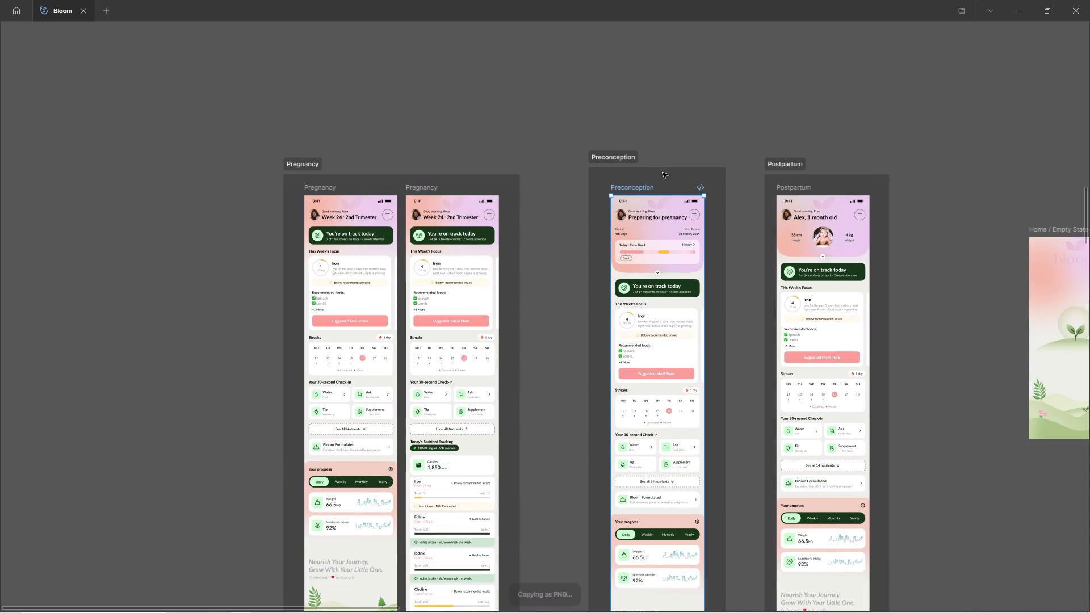
pyautogui.hotkey('alt', 'Tab')
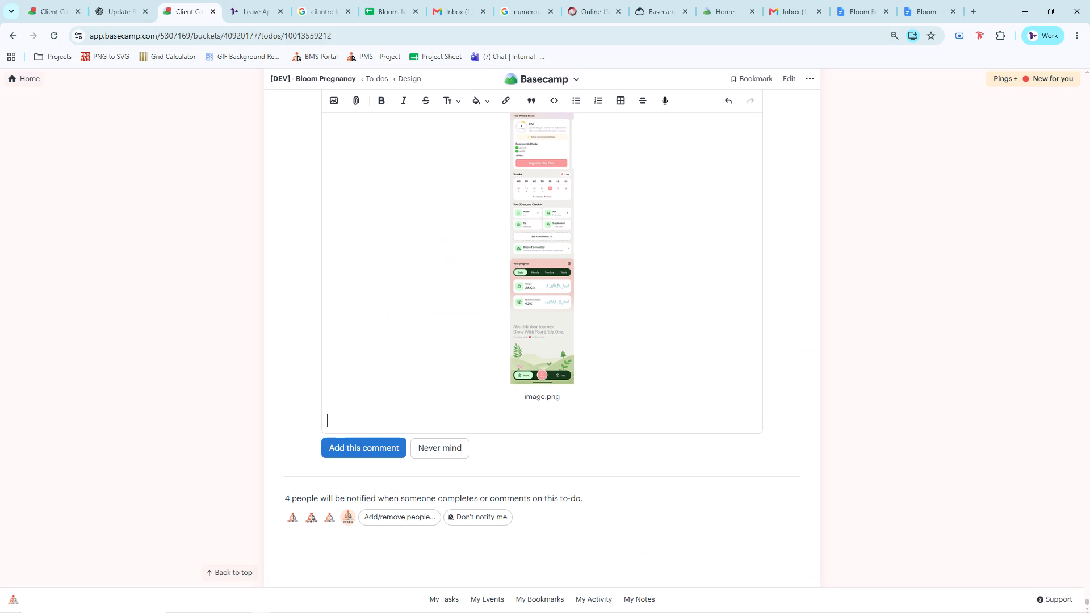
pyautogui.hotkey('ctrl', 'v')
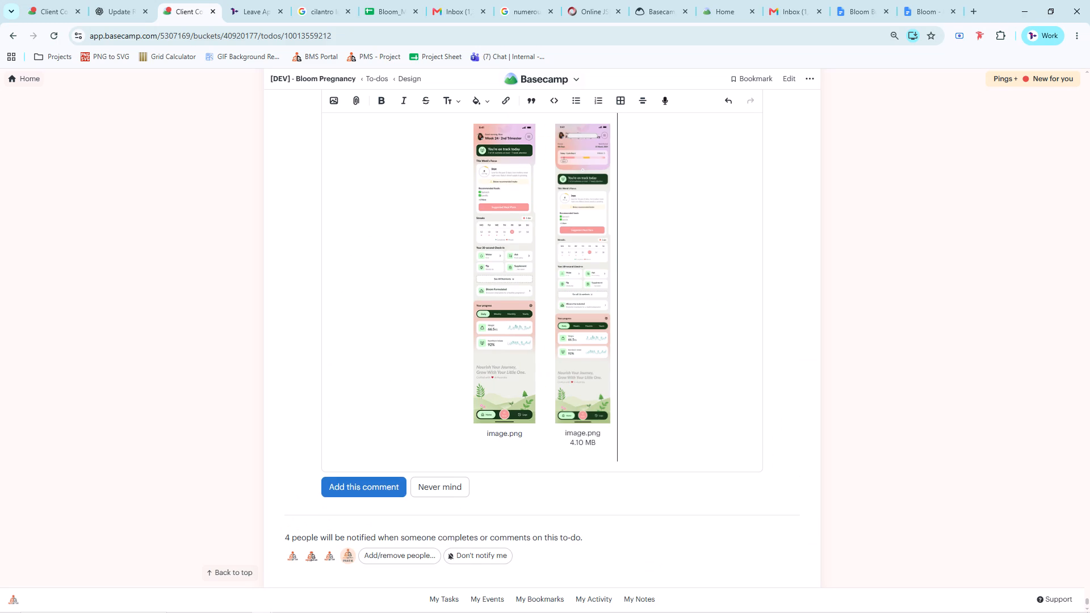
# Copy the Postpartum screen frame as PNG in Figma and paste it after the Preconception image in the Basecamp comment.
pyautogui.hotkey('alt', 'Tab')
pyautogui.click(786, 187)
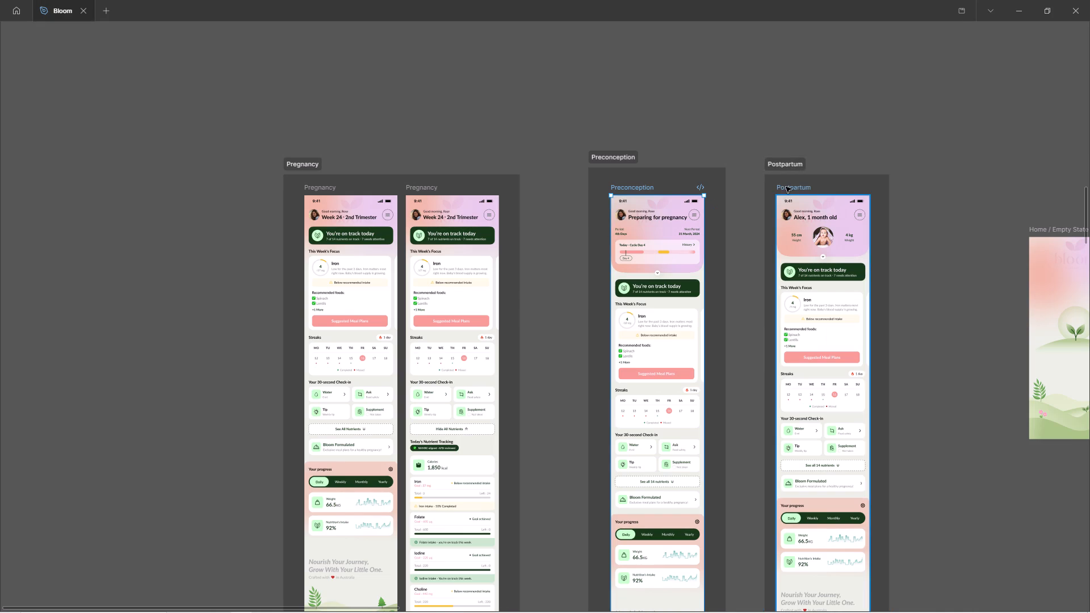
pyautogui.hotkey('ctrl', 'shift', 'c')
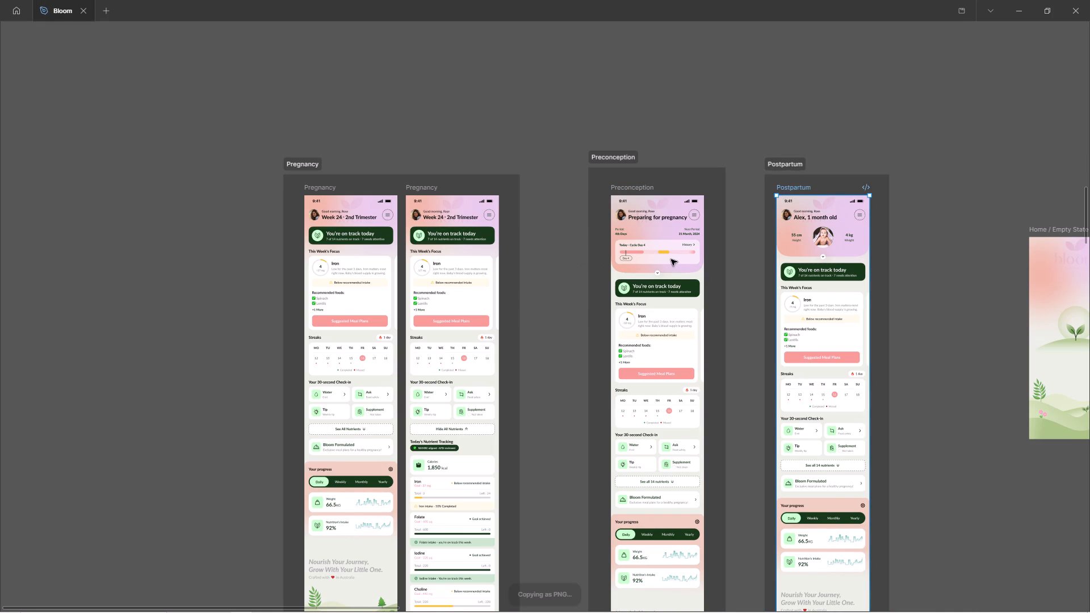
pyautogui.hotkey('alt', 'Tab')
pyautogui.hotkey('ctrl', 'v')
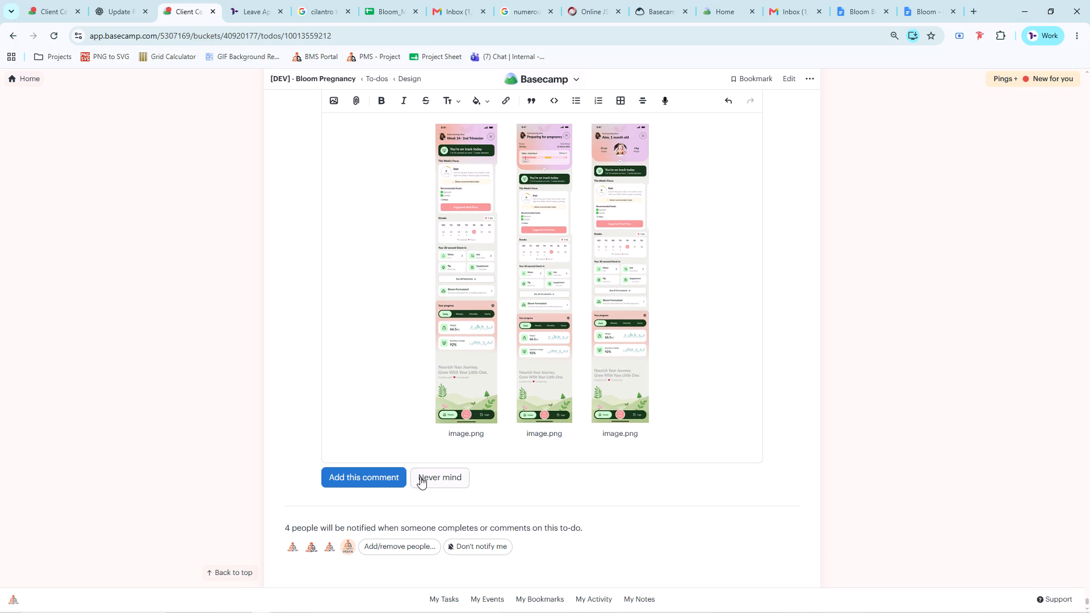
# Post the drafted comment with the pasted app screens on the Design to-do.
pyautogui.click(366, 485)
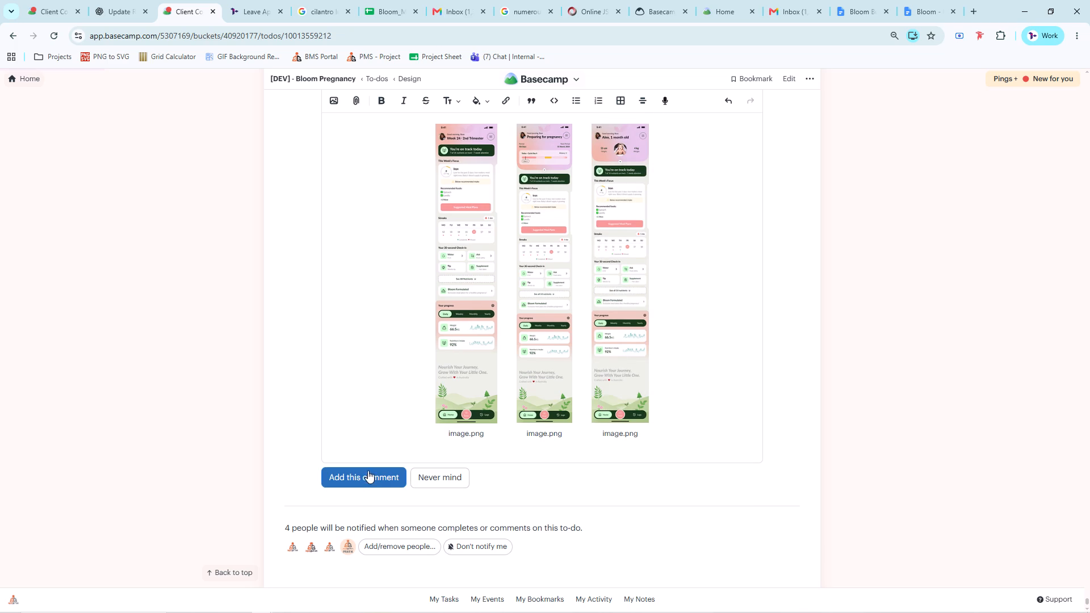
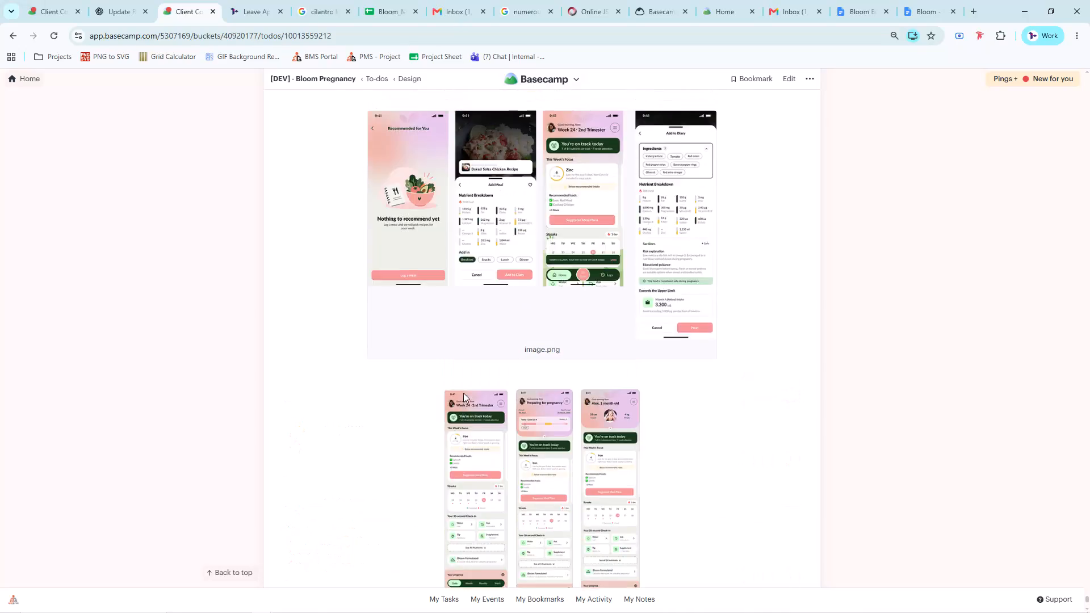
# Review the posted comment with its screenshots and the client's feedback above it.
pyautogui.scroll(20, 463, 393)
pyautogui.scroll(5, 463, 393)
pyautogui.scroll(-20, 463, 393)
pyautogui.scroll(-9, 463, 393)
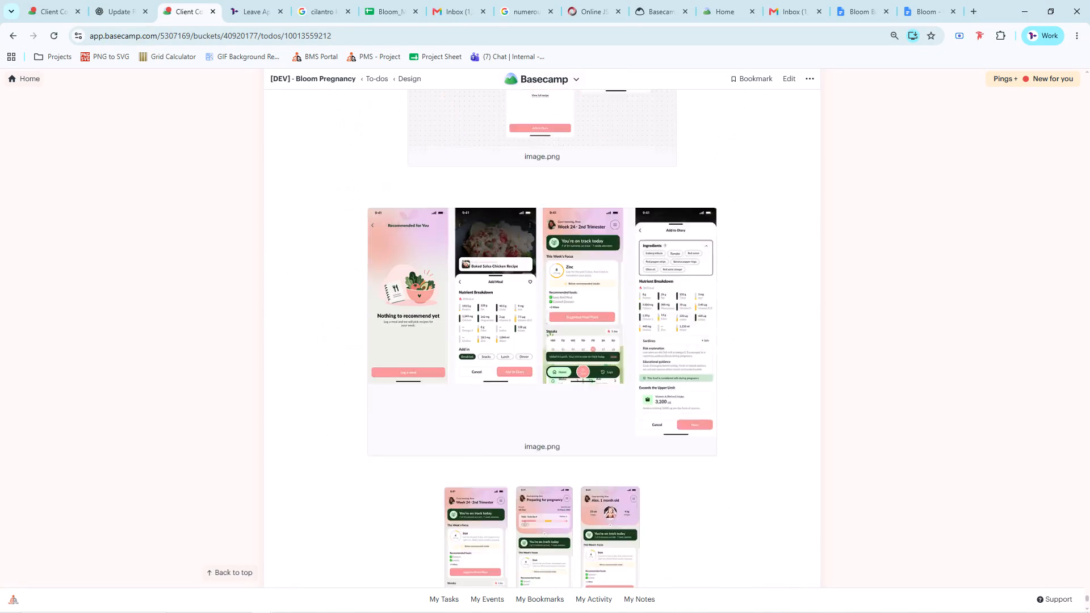
pyautogui.scroll(-13, 468, 390)
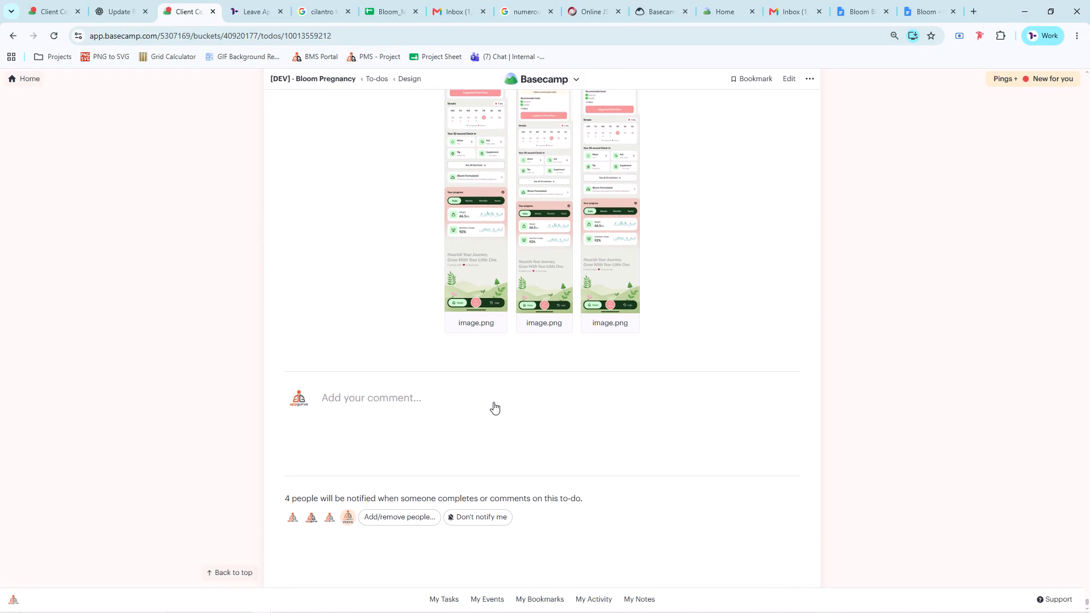
pyautogui.scroll(10, 504, 397)
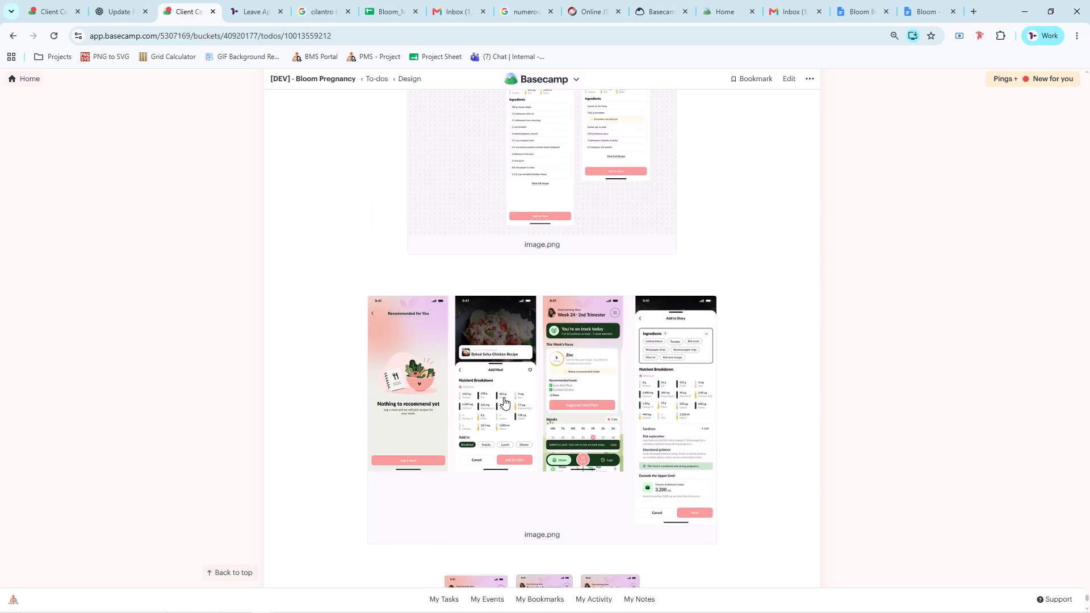
pyautogui.scroll(7, 504, 397)
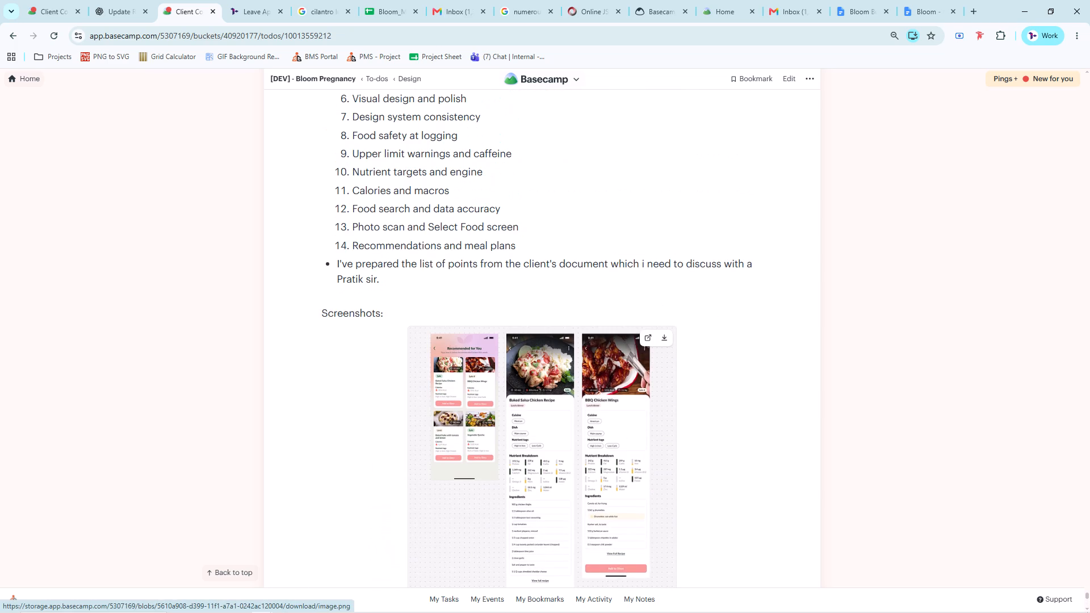
pyautogui.scroll(8, 504, 397)
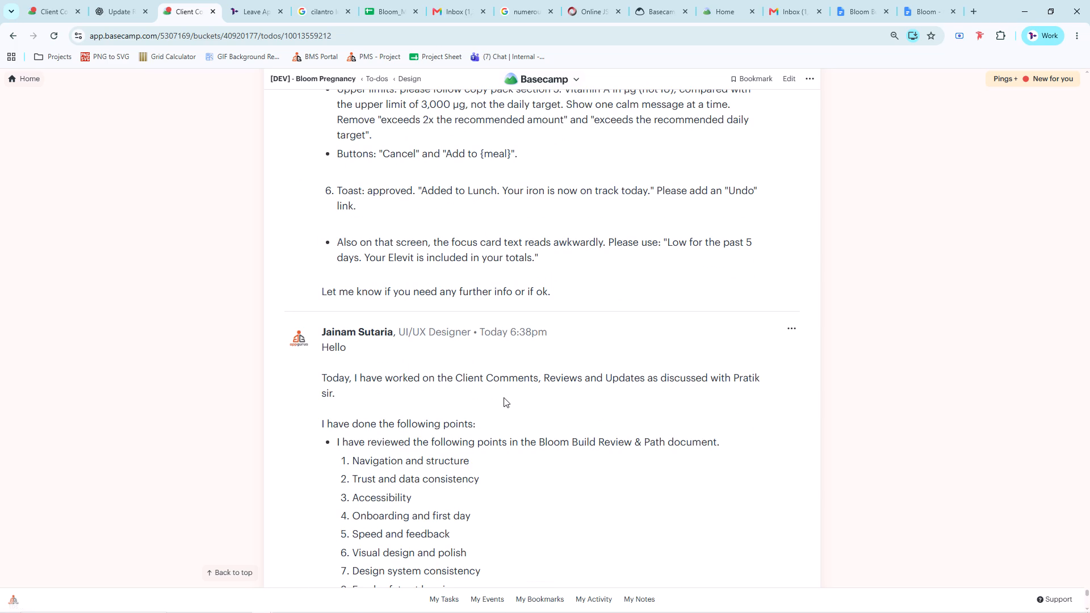
pyautogui.scroll(6, 504, 397)
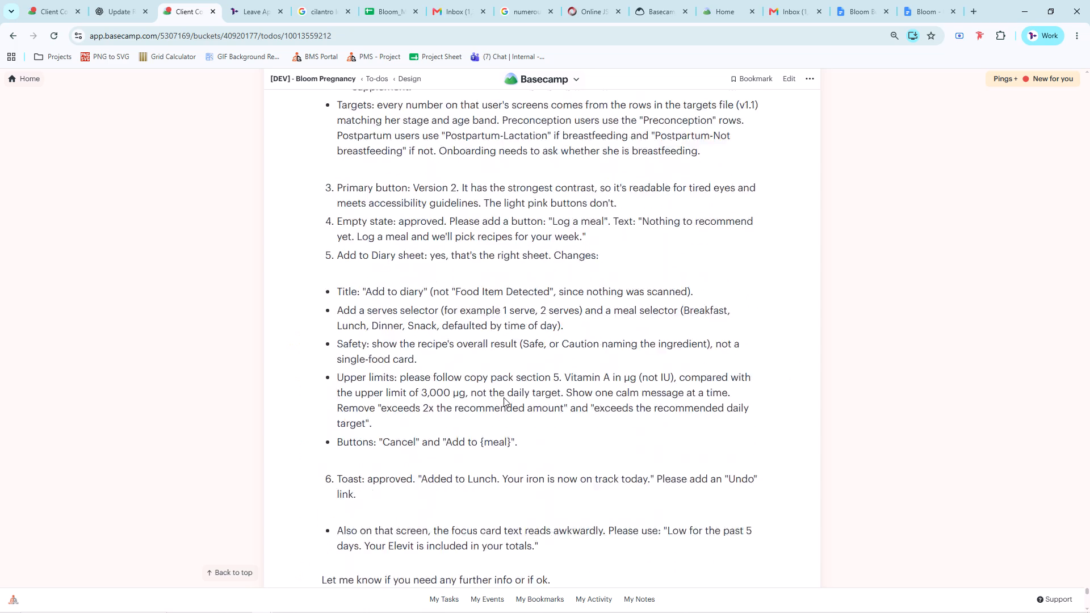
# Open today's 6:38pm comment on the Design to-do for editing.
pyautogui.scroll(1, 504, 397)
pyautogui.scroll(-9, 504, 397)
pyautogui.click(785, 213)
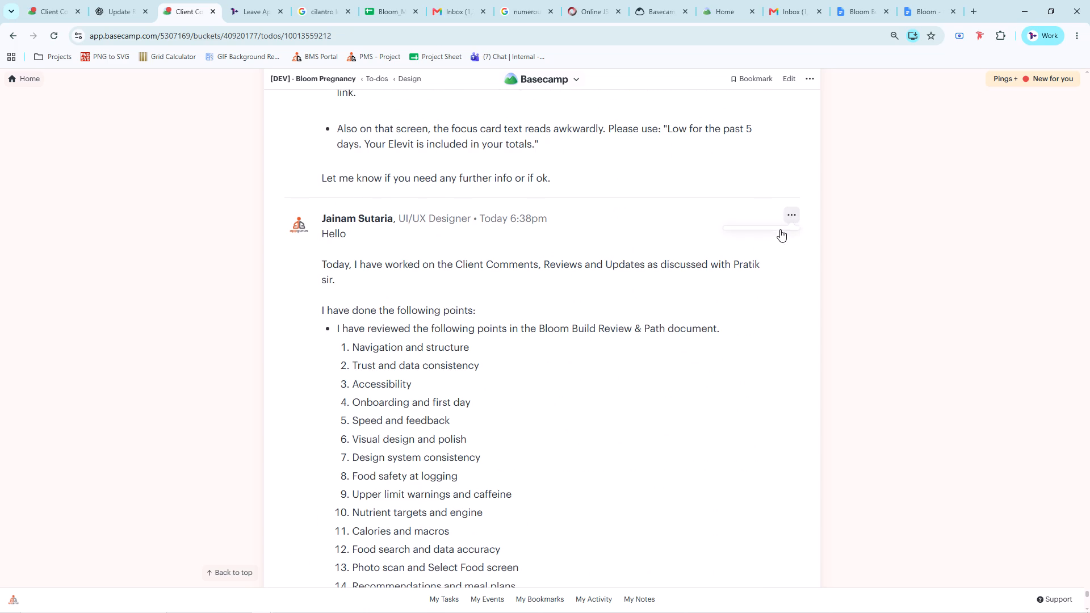
pyautogui.click(712, 238)
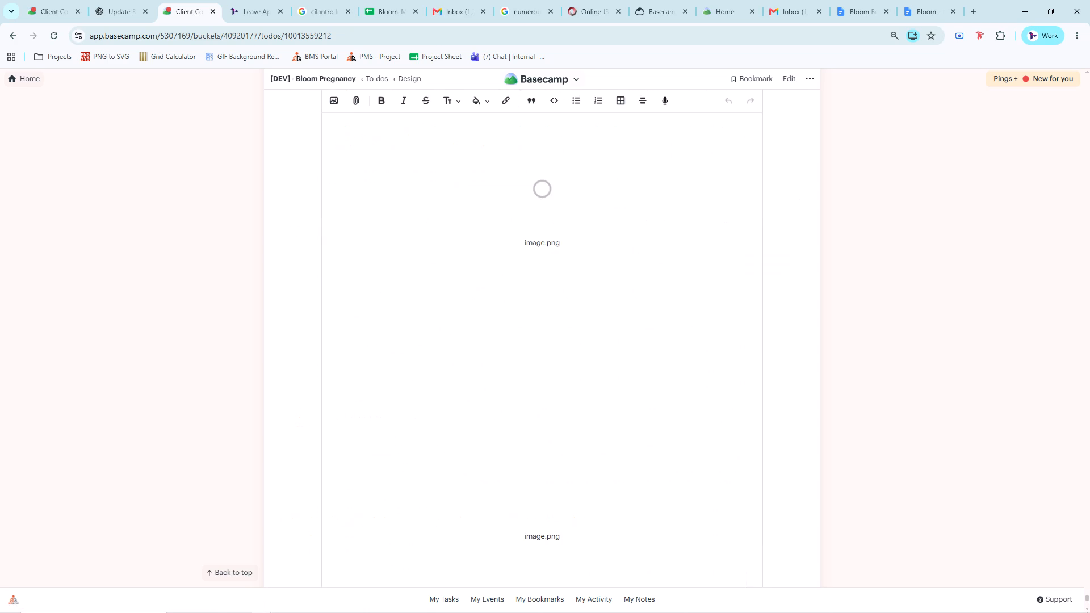
# Replace the comment's whole bulleted list with one bullet: "I have reviewed the client's feedback I have received in the morning as discussed with a Pratik sir.".
pyautogui.scroll(11, 513, 354)
pyautogui.scroll(-1, 513, 353)
pyautogui.scroll(2, 513, 353)
pyautogui.scroll(-3, 522, 360)
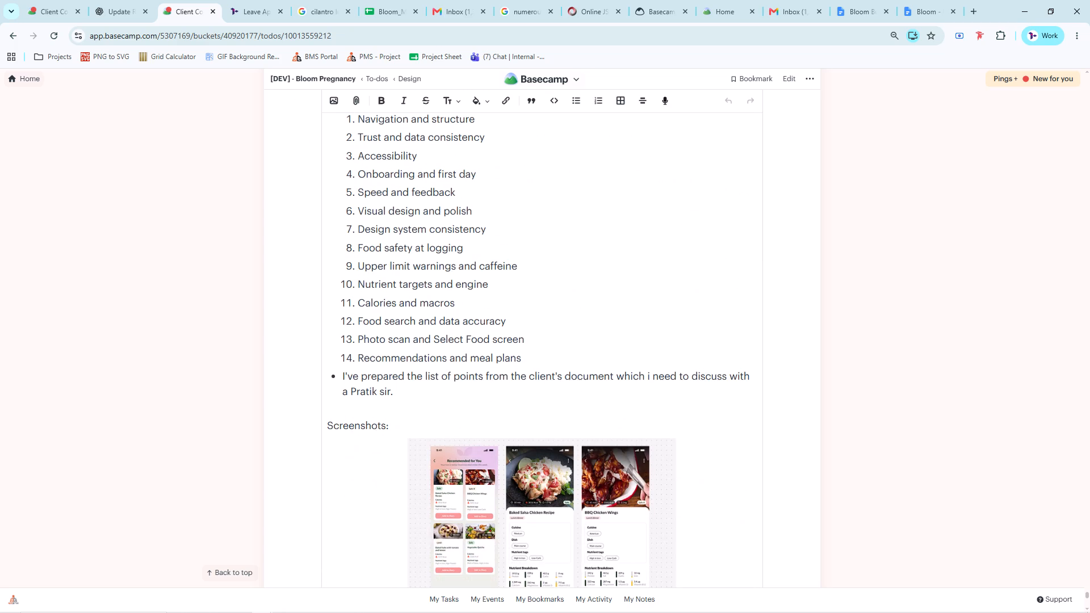
pyautogui.moveTo(431, 389); pyautogui.dragTo(341, 213)
pyautogui.scroll(2, 408, 312)
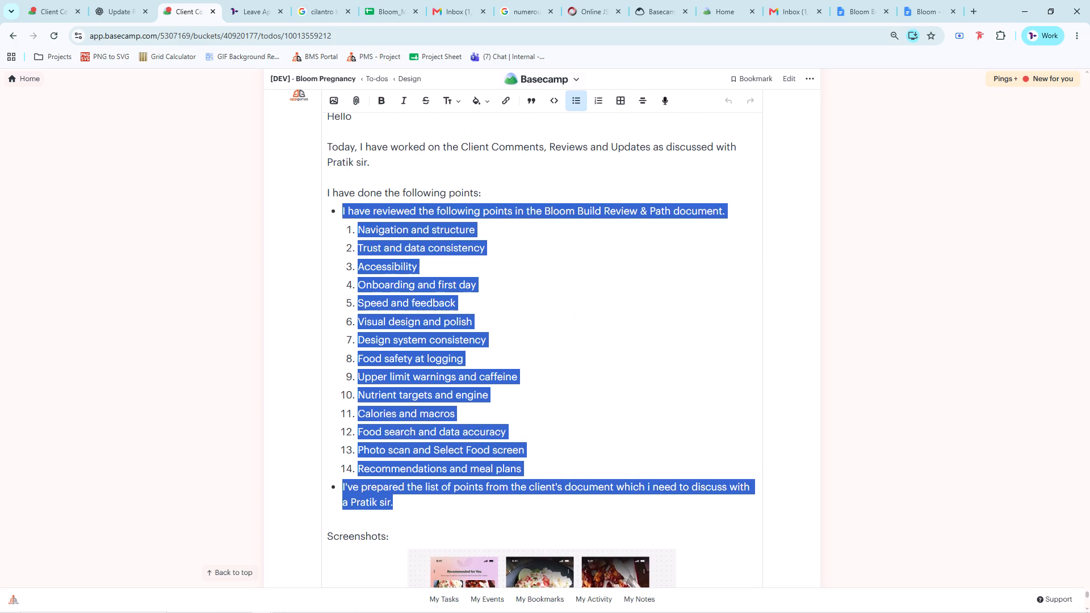
pyautogui.moveTo(341, 213); pyautogui.dragTo(416, 217)
pyautogui.press('space')
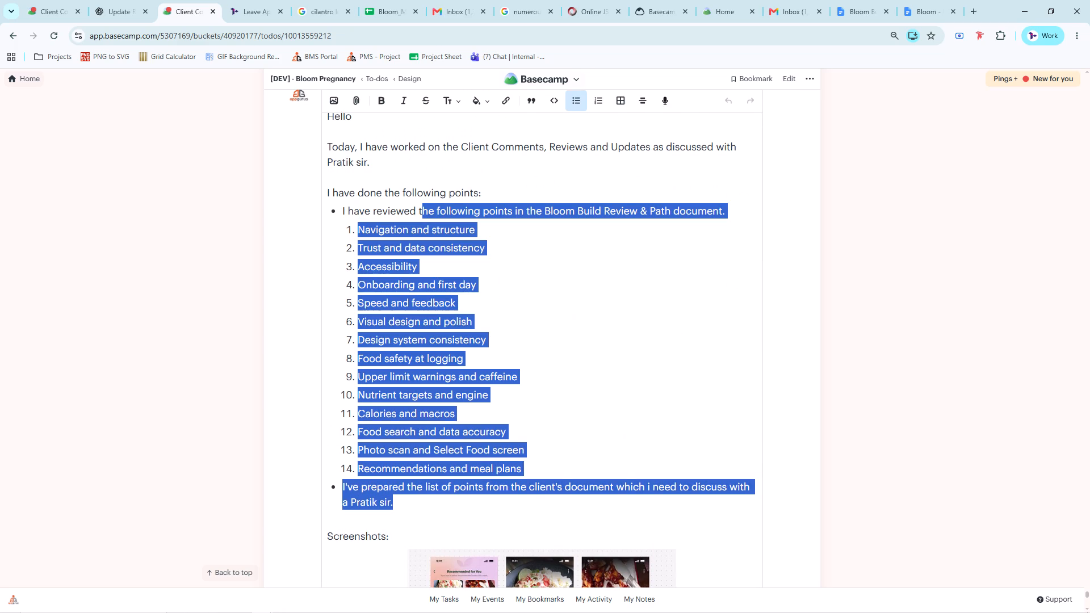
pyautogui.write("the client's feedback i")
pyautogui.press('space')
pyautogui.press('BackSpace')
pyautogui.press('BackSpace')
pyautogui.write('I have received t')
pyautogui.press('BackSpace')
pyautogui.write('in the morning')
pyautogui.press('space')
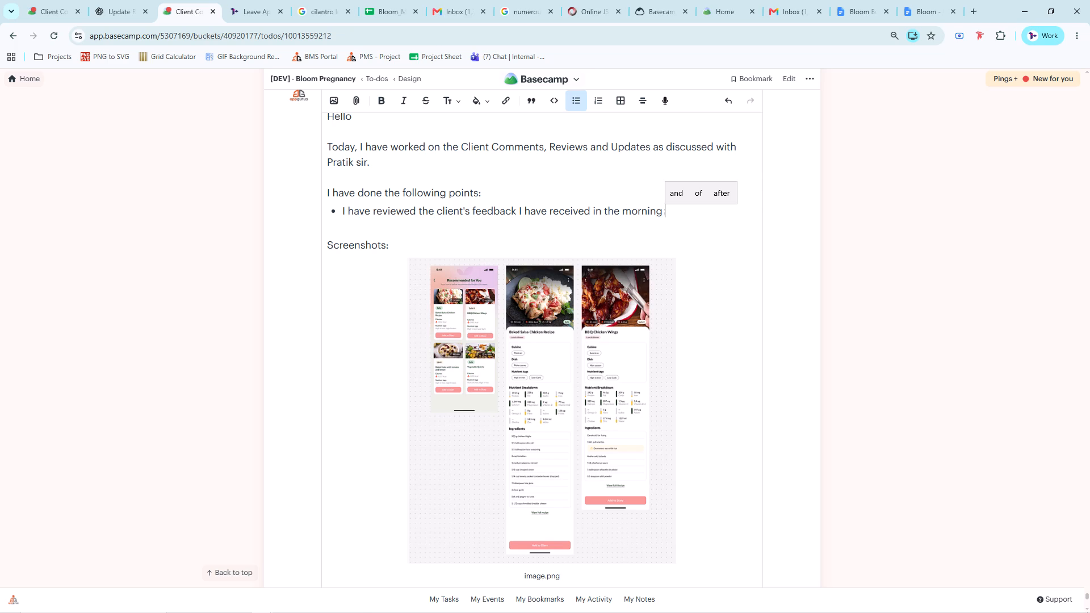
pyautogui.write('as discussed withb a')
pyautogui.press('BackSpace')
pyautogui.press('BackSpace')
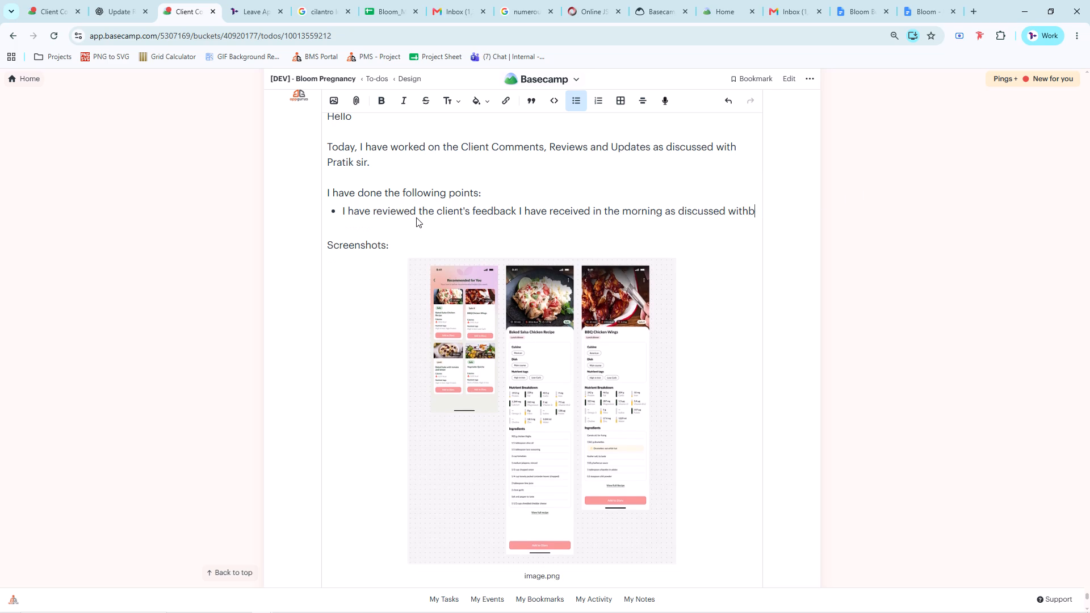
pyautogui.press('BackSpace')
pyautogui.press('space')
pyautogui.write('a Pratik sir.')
# Add a second bullet beginning "Then I have prepared the list of the points in the document to discuss".
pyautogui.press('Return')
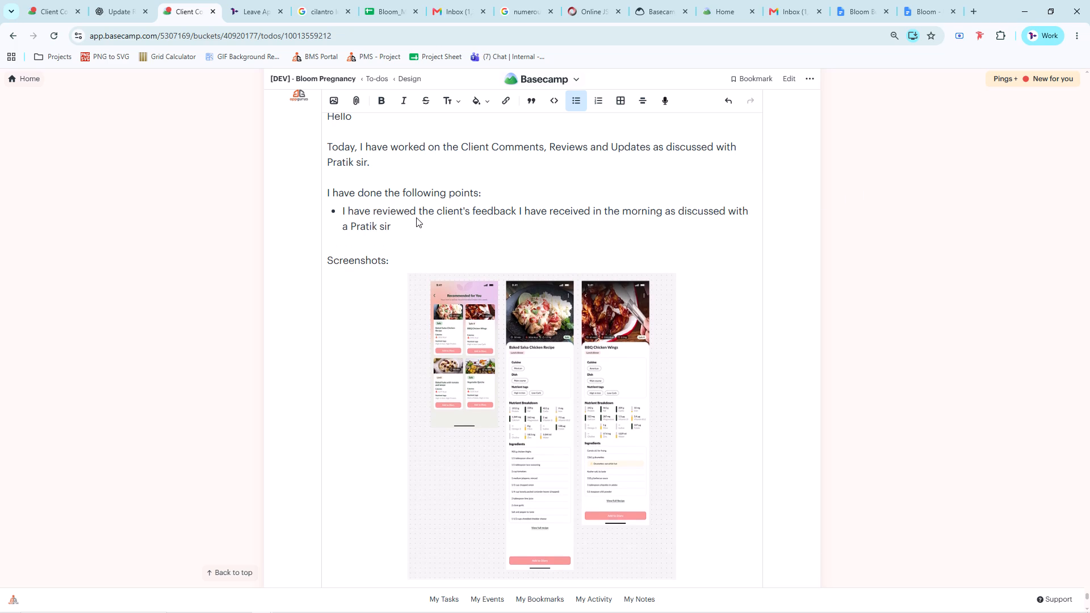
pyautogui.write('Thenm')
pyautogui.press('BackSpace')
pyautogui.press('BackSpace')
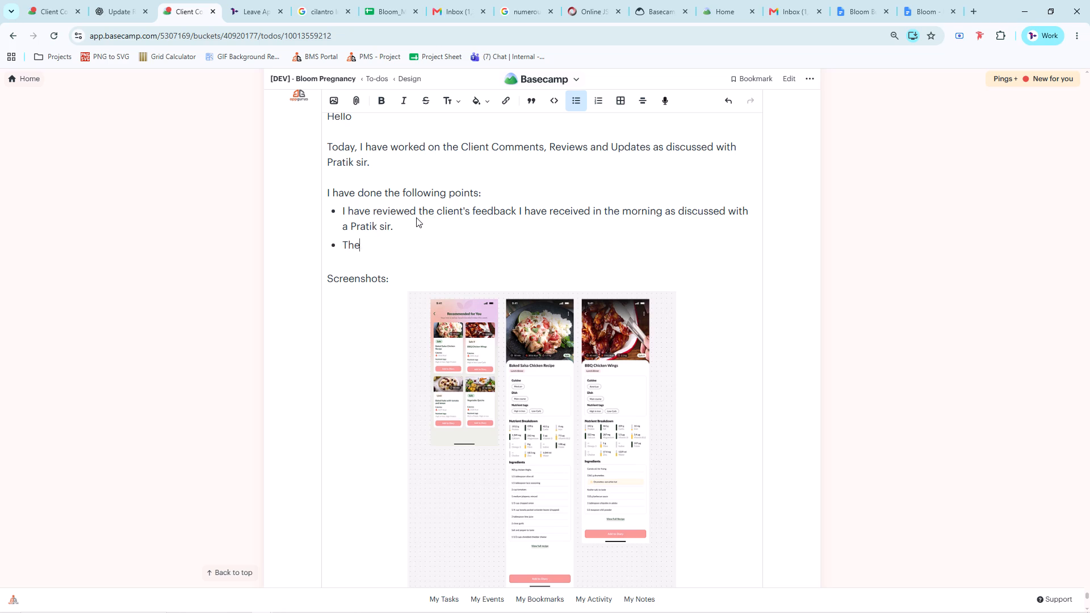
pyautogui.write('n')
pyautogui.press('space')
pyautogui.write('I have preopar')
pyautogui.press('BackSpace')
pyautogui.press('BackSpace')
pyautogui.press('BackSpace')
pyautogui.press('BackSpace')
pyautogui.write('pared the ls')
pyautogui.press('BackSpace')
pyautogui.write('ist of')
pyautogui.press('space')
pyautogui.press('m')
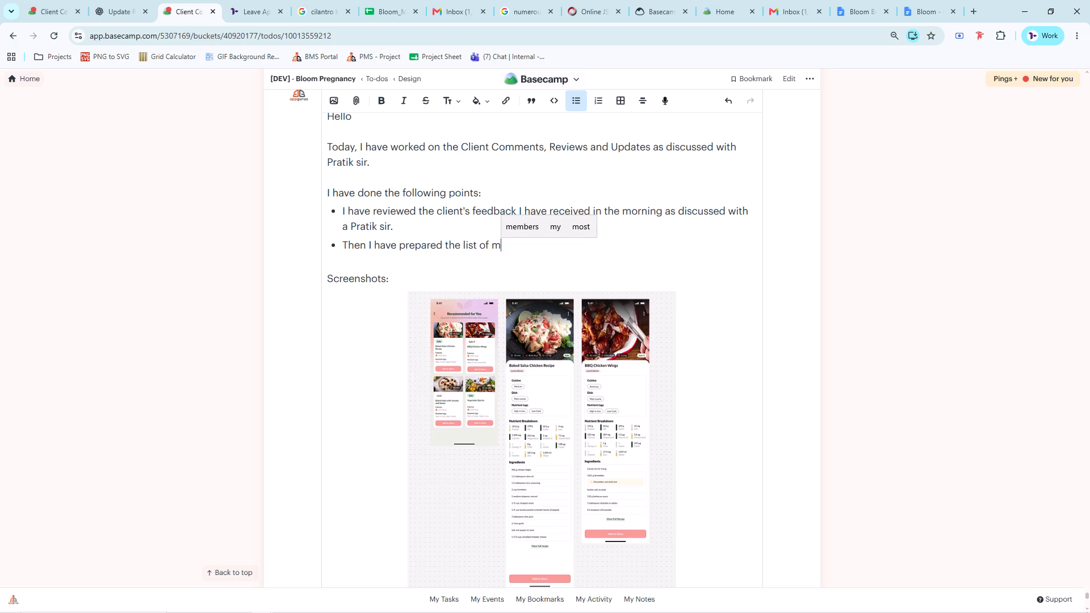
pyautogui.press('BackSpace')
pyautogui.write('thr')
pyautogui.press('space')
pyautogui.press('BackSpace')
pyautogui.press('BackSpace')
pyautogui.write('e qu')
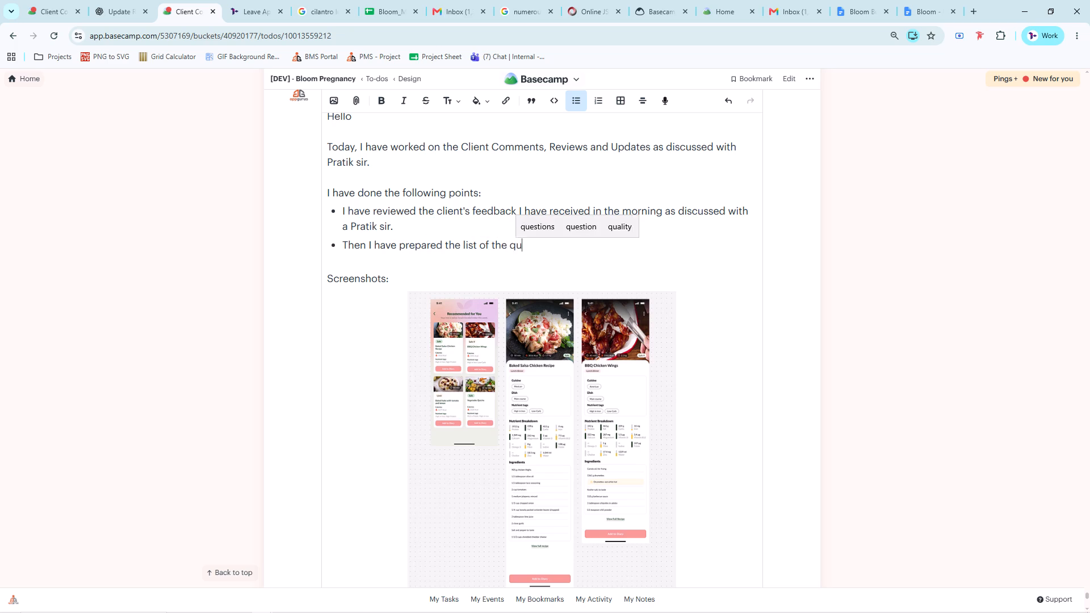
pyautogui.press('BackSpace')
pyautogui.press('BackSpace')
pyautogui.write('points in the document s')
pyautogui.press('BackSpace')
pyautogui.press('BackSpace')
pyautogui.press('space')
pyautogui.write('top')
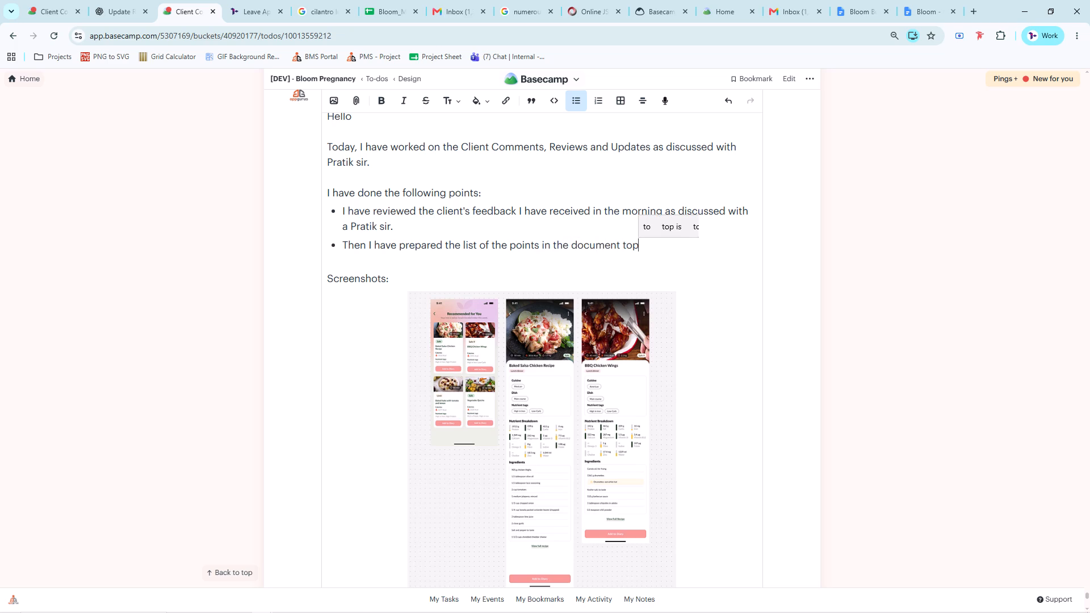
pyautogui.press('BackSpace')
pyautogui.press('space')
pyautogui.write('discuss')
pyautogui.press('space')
# Continue the second bullet with "design related points with Pratik sir and".
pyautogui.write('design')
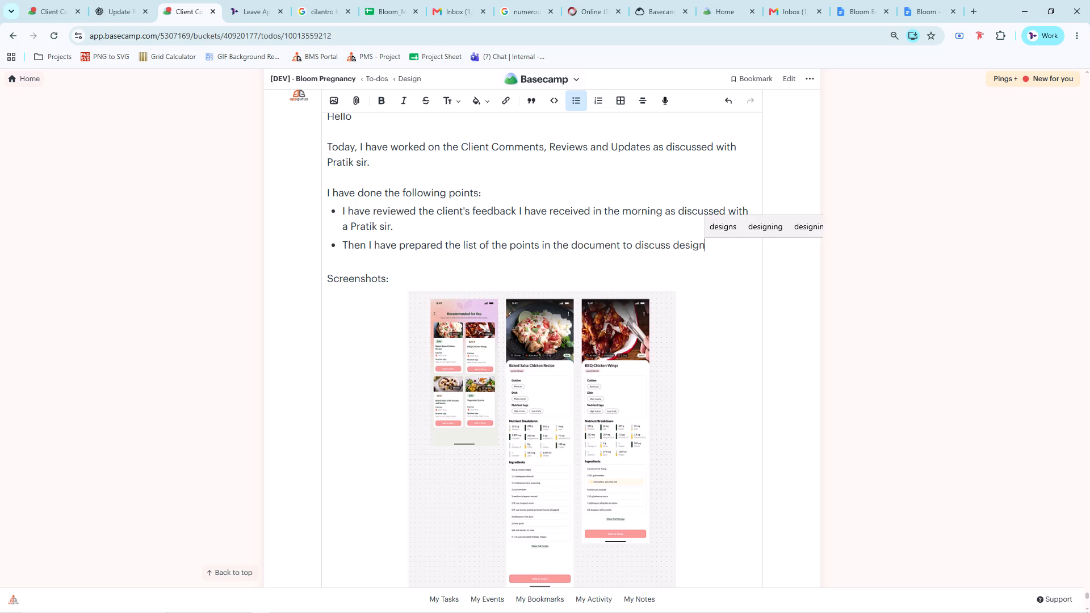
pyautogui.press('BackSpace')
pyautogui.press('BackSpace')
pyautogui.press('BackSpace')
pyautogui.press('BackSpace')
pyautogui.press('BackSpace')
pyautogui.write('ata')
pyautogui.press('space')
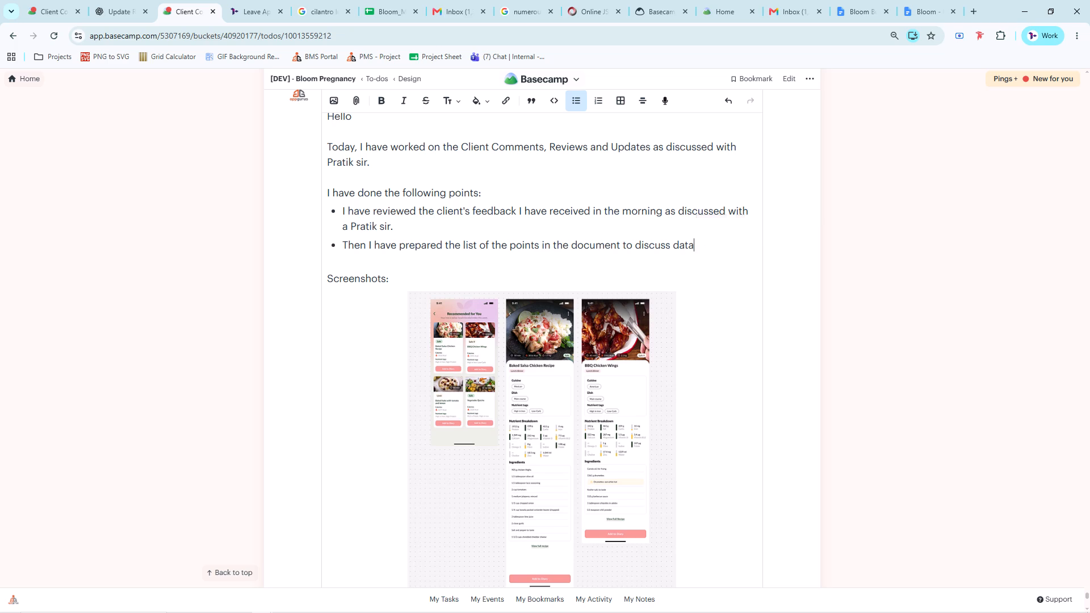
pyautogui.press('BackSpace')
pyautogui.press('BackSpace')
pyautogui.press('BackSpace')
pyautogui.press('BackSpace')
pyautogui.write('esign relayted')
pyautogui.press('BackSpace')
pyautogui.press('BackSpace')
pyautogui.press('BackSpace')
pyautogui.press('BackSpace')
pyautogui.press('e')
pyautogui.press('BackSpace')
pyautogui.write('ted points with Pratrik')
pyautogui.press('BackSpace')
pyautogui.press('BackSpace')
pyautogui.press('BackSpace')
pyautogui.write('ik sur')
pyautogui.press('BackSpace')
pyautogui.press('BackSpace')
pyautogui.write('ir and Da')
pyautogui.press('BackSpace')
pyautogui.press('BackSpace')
# Finish the second bullet with "data related points with Jaydip bhai.".
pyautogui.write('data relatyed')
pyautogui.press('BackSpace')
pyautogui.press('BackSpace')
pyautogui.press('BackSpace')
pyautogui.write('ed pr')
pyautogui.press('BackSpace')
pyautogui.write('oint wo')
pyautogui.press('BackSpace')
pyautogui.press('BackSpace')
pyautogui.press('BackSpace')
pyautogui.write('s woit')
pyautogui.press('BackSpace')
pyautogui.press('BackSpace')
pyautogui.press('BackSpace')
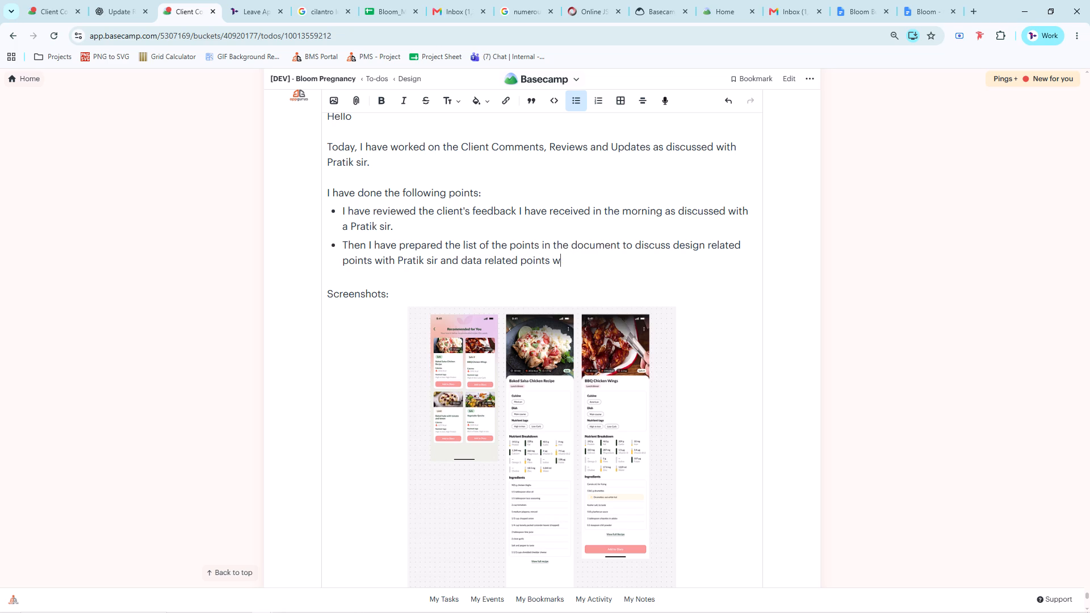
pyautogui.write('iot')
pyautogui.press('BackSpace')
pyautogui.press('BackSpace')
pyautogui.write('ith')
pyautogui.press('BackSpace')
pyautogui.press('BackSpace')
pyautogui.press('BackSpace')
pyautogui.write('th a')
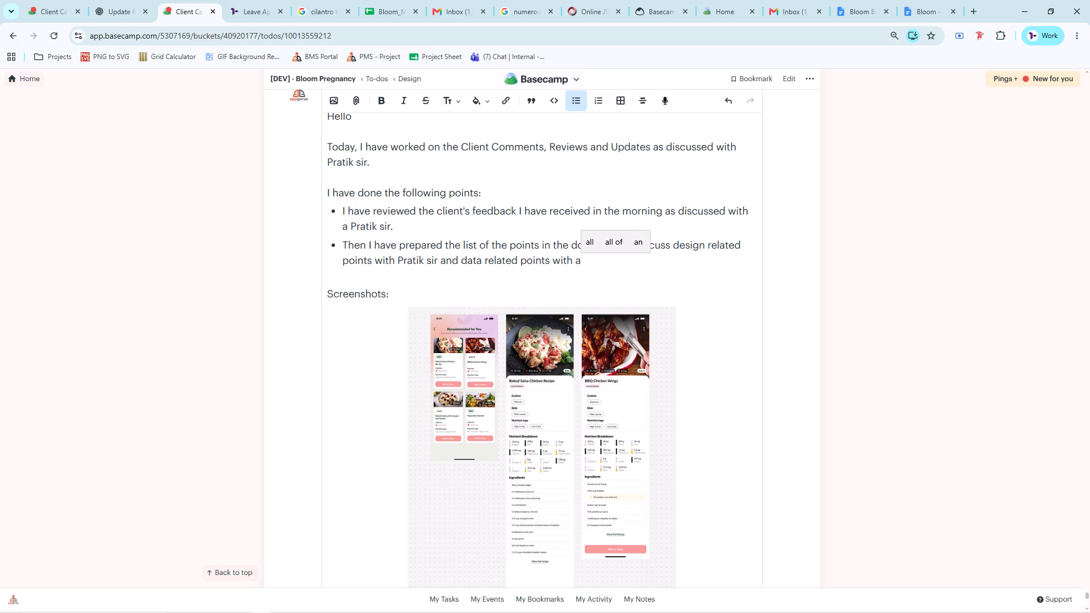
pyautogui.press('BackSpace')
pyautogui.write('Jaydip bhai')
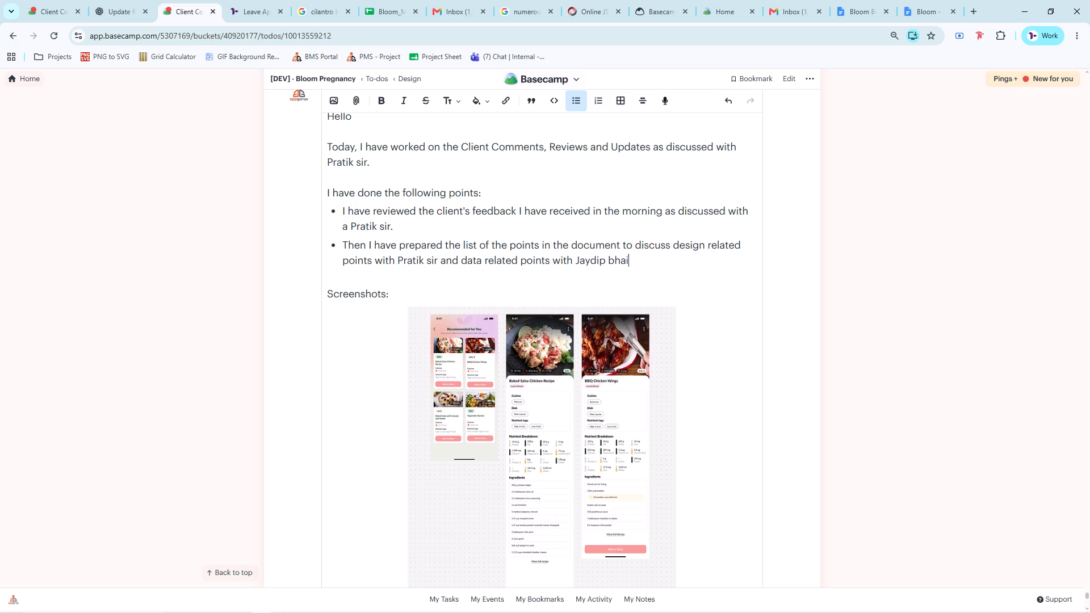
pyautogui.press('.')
# Add a third bullet below the second, starting with the word "Optimized".
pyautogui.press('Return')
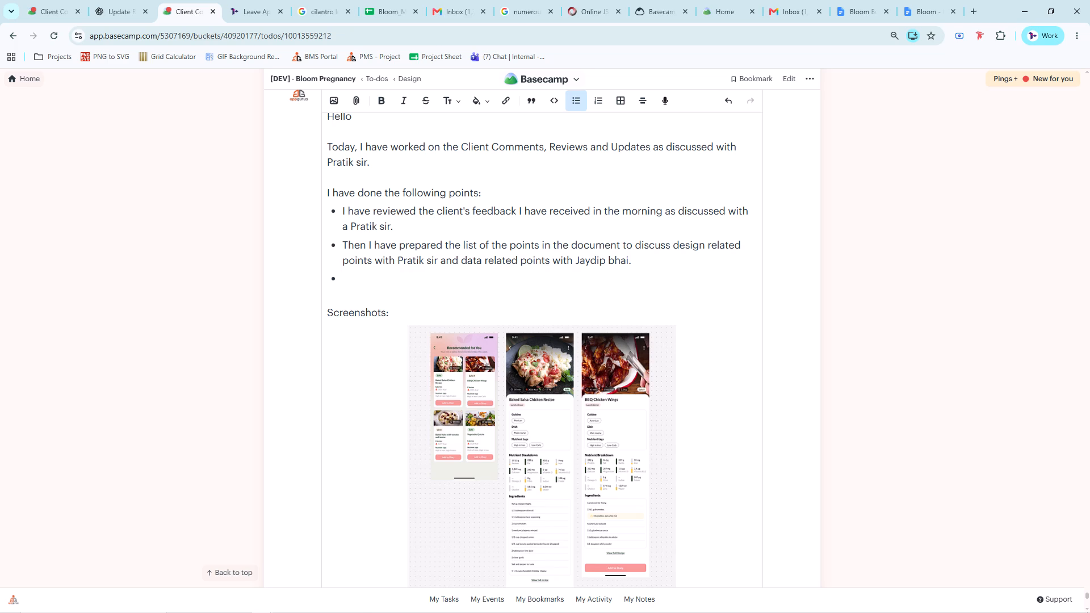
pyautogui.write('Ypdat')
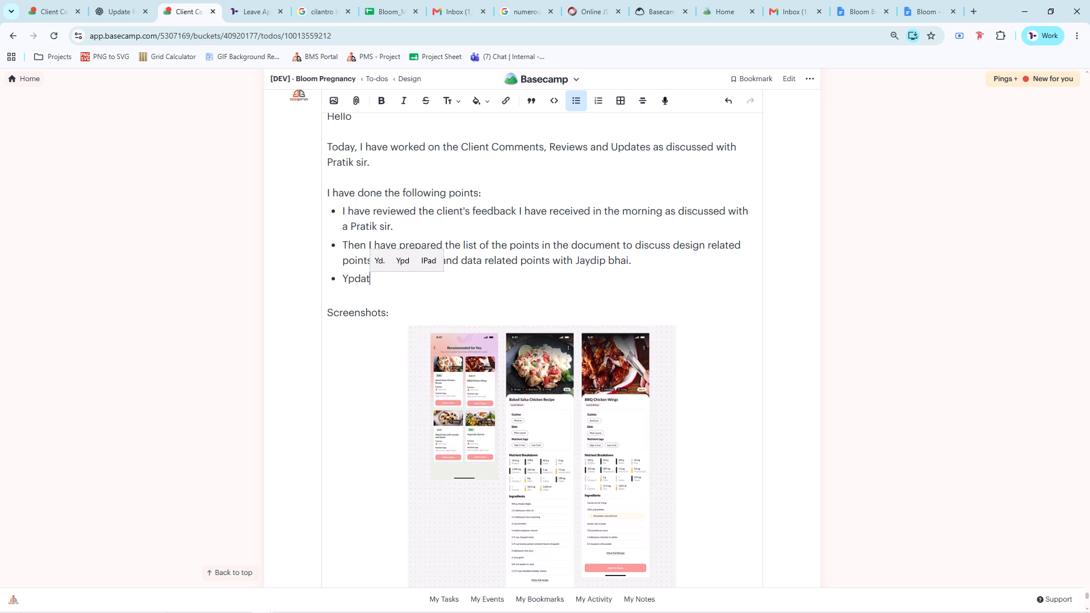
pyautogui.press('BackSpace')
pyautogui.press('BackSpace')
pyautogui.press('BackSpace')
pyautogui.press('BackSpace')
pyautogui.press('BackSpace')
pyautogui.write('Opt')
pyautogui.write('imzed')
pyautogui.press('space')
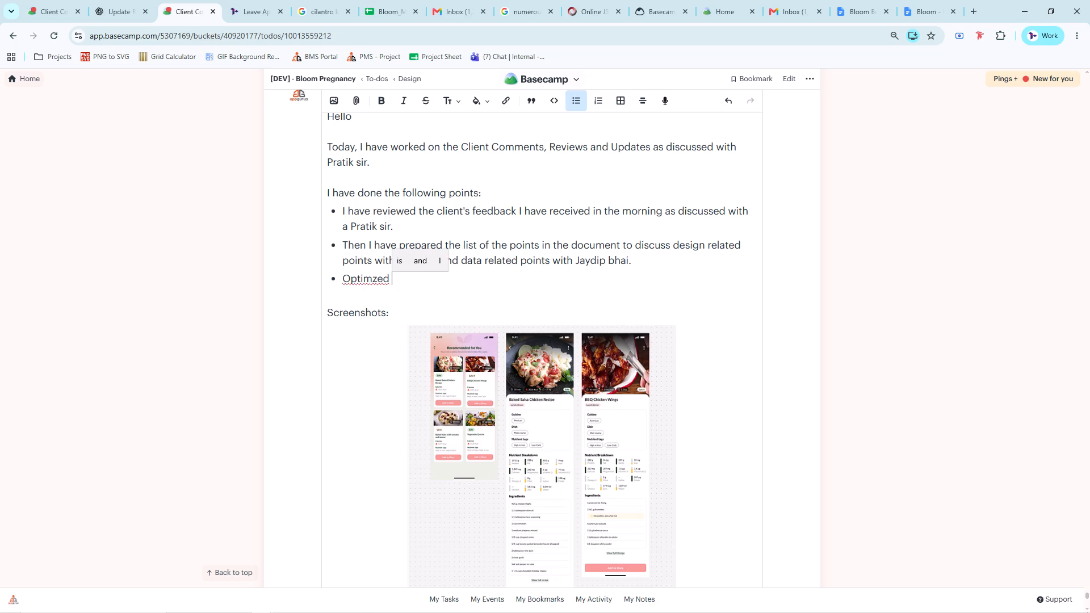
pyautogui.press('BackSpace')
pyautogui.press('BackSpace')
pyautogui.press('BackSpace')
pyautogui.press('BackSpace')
pyautogui.press('BackSpace')
pyautogui.write('mized')
pyautogui.press('space')
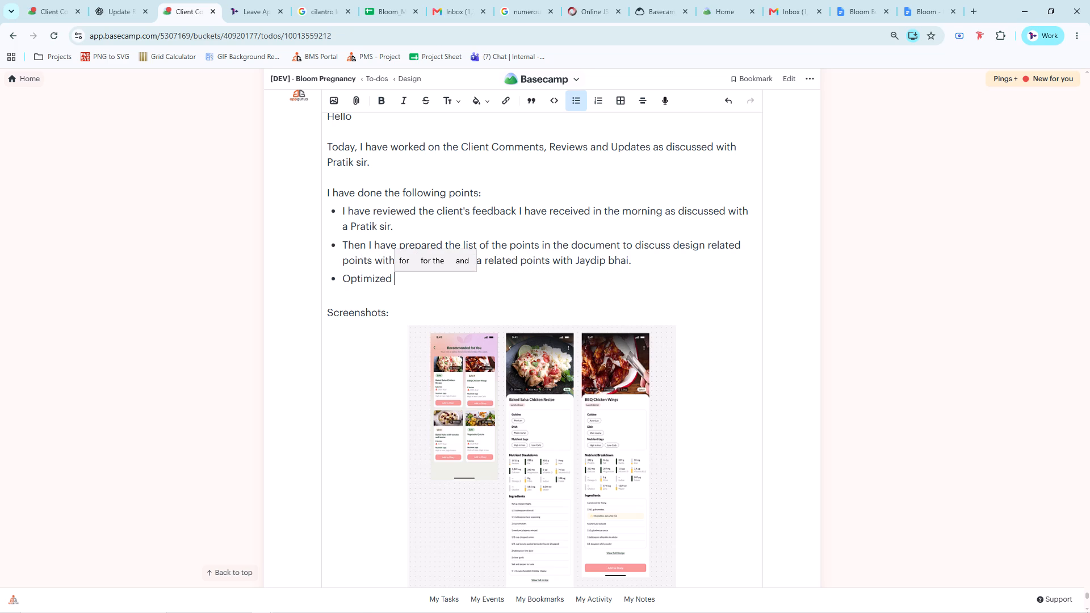
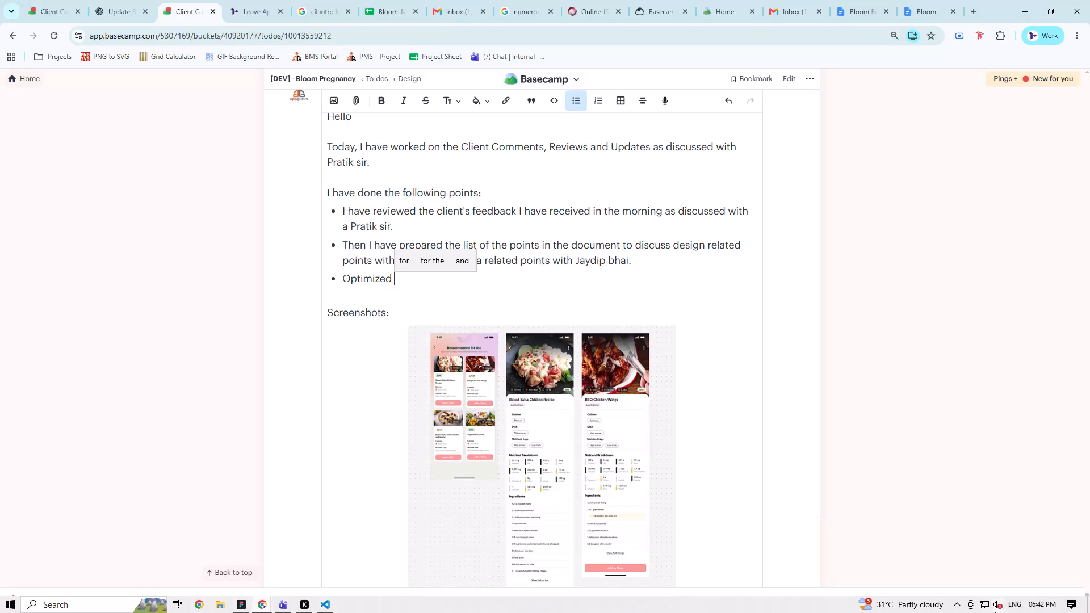
# Open the Windows taskbar calendar and look at the month of November 2026.
pyautogui.click(1038, 604)
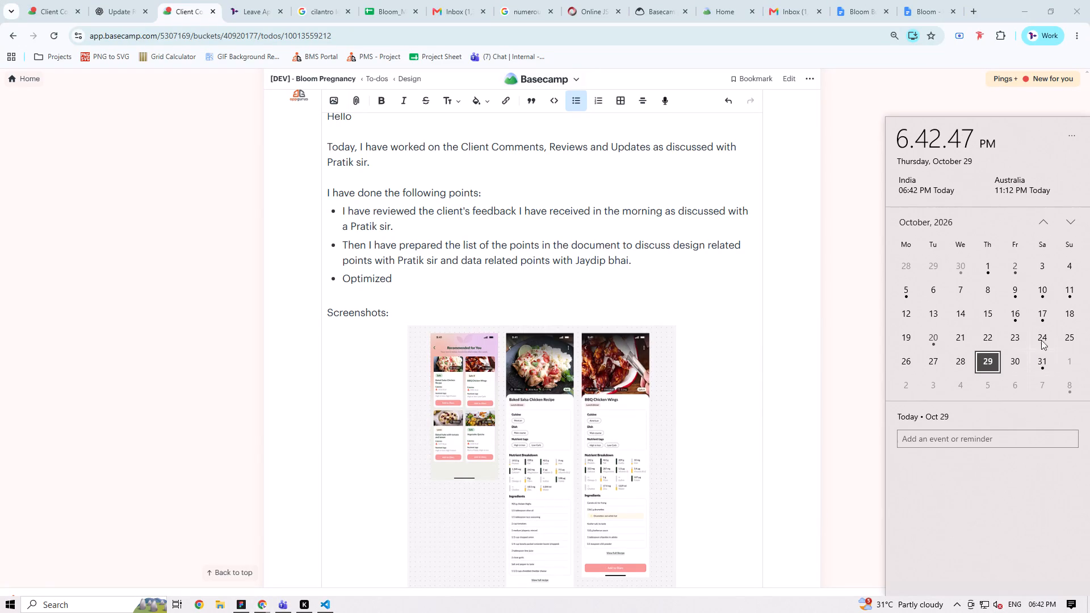
pyautogui.click(1074, 224)
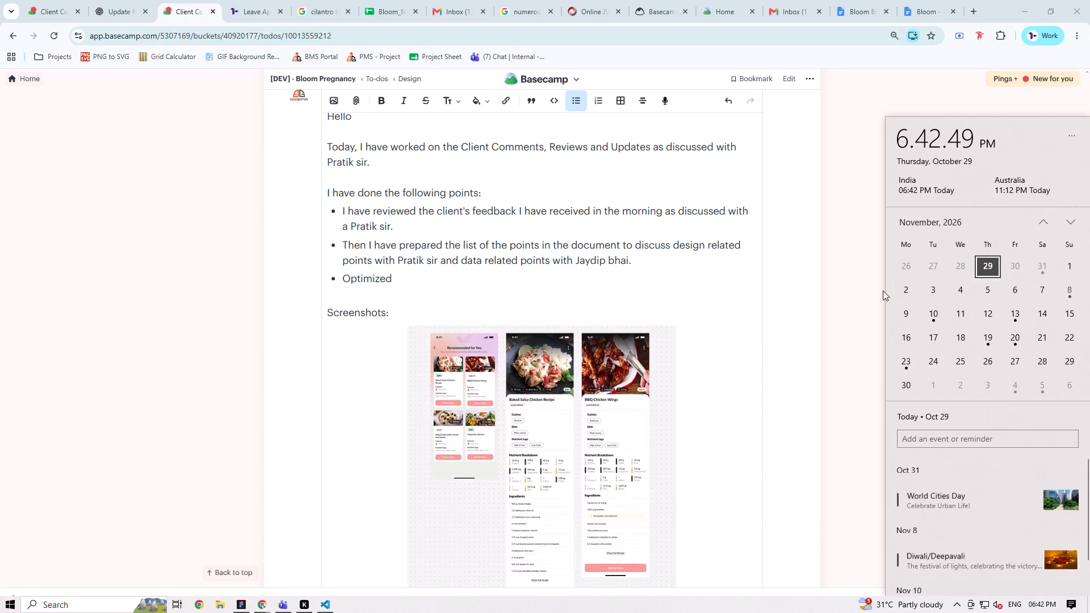
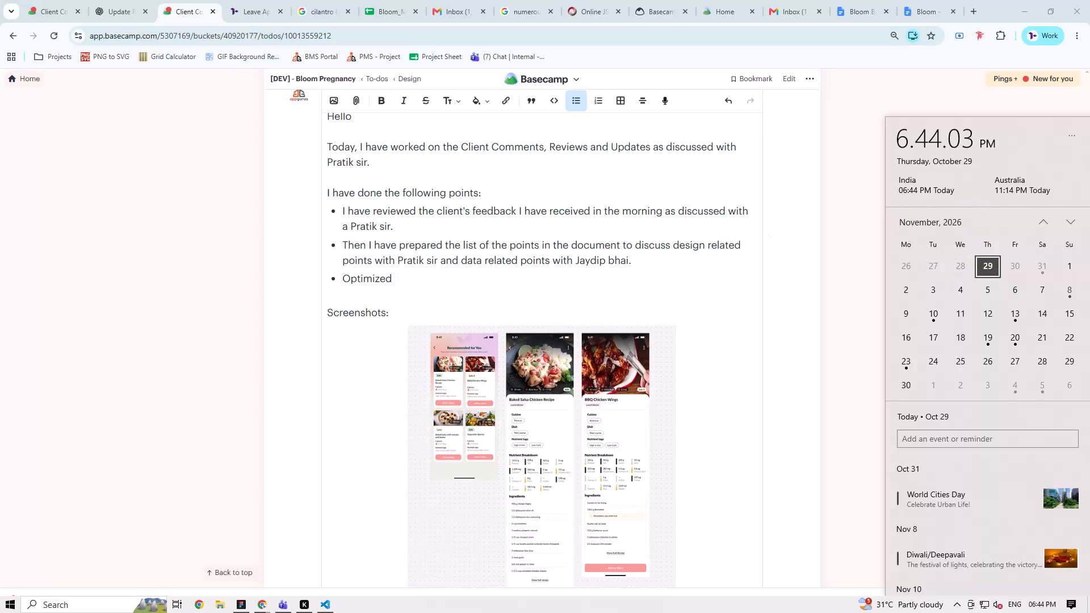
# Return to the Basecamp comment and continue the third bullet after "Optimized" with "the Recommended Meals for You UI and".
pyautogui.click(469, 270)
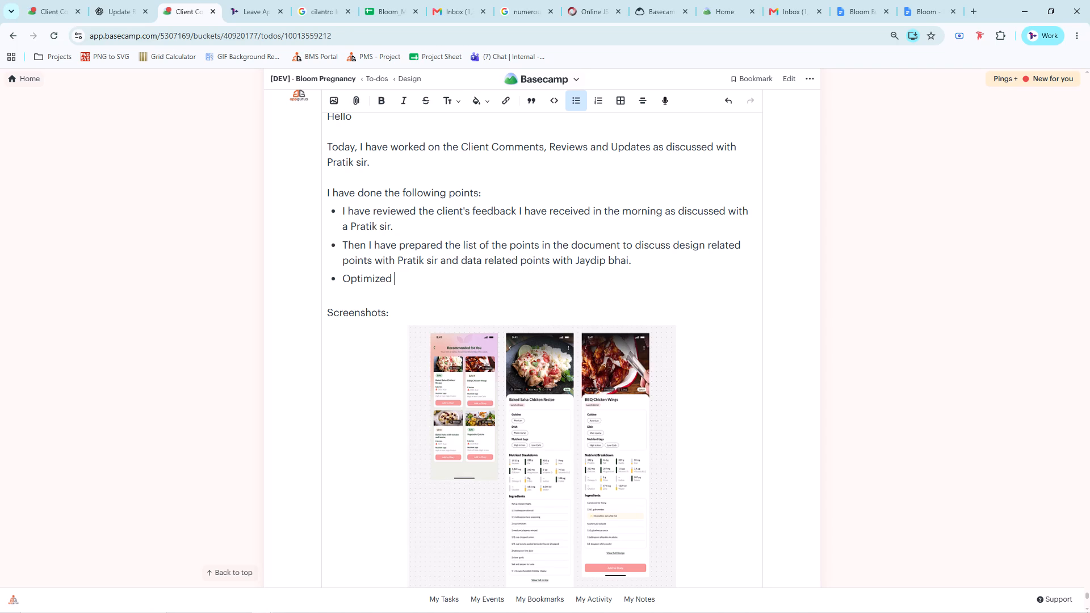
pyautogui.press('BackSpace')
pyautogui.press('space')
pyautogui.write('the')
pyautogui.press('space')
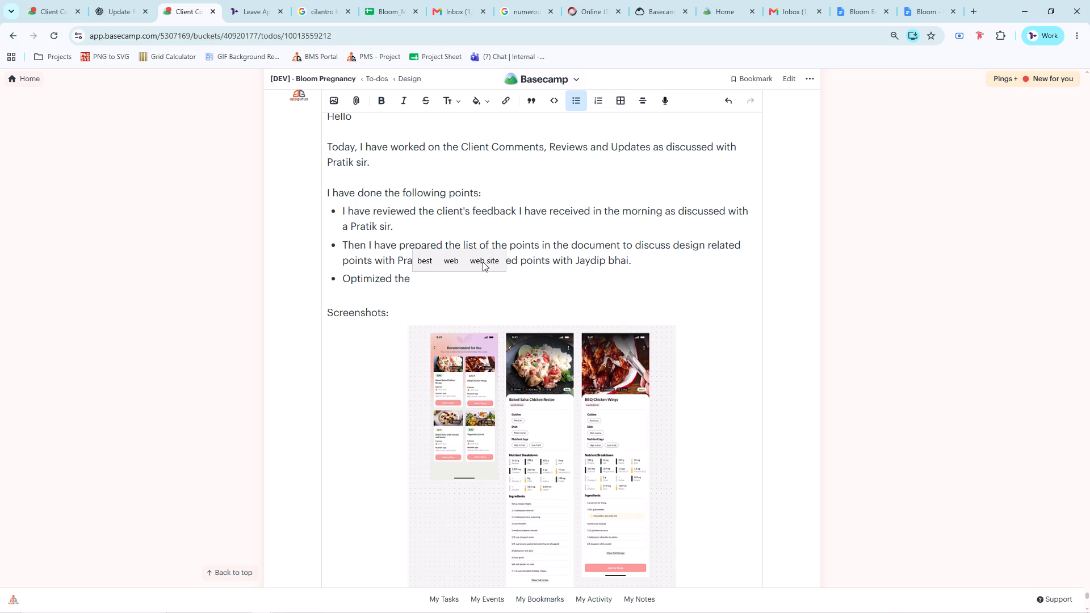
pyautogui.write('Recome')
pyautogui.press('BackSpace')
pyautogui.write('med')
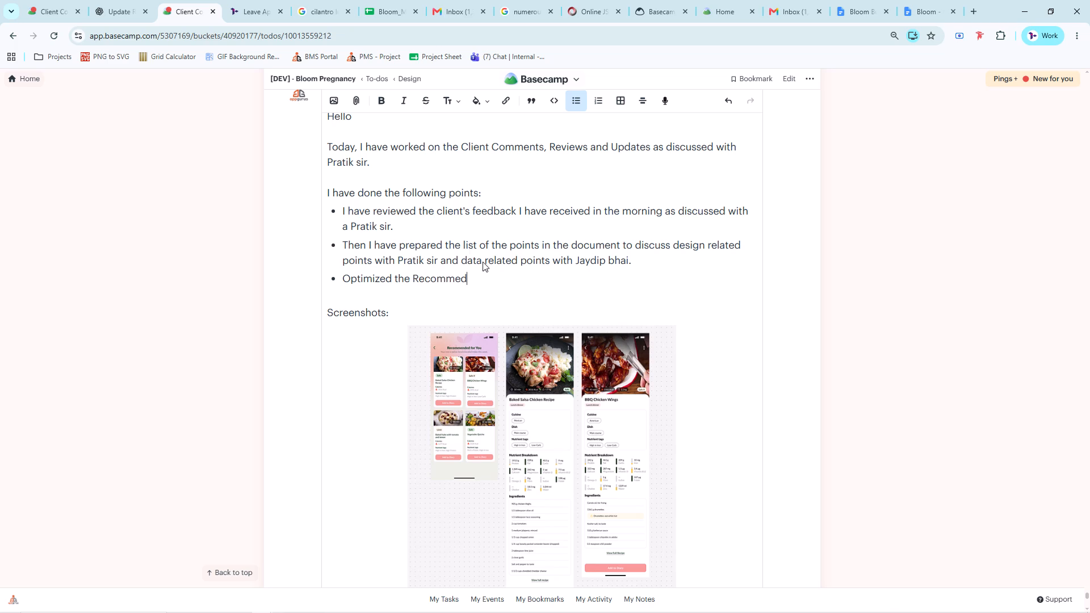
pyautogui.press('space')
pyautogui.press('BackSpace')
pyautogui.press('BackSpace')
pyautogui.write('nded')
pyautogui.press('space')
pyautogui.write('Meal')
pyautogui.press('space')
pyautogui.press('BackSpace')
pyautogui.write('s')
pyautogui.press('space')
pyautogui.write('for Yiou')
pyautogui.press('BackSpace')
pyautogui.press('BackSpace')
pyautogui.press('BackSpace')
pyautogui.press('i')
pyautogui.press('BackSpace')
pyautogui.write('ou screen')
pyautogui.press('BackSpace')
pyautogui.press('BackSpace')
pyautogui.press('BackSpace')
pyautogui.press('BackSpace')
pyautogui.press('BackSpace')
pyautogui.press('BackSpace')
pyautogui.write('abd')
pyautogui.press('BackSpace')
pyautogui.press('BackSpace')
pyautogui.press('BackSpace')
pyautogui.write('UO')
pyautogui.press('BackSpace')
pyautogui.write('I and')
pyautogui.press('space')
pyautogui.press('BackSpace')
pyautogui.press('space')
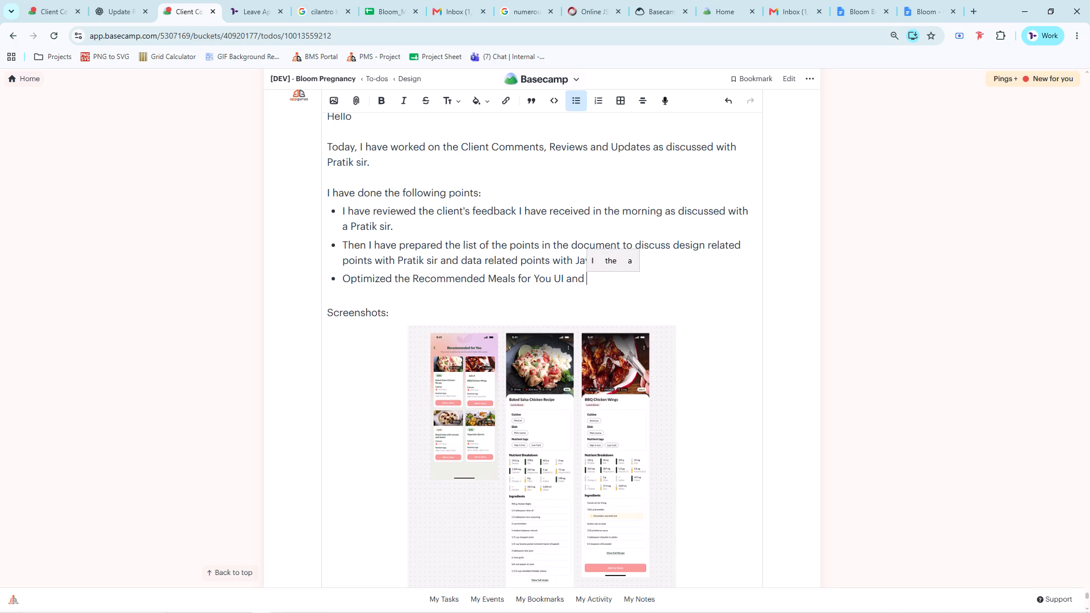
# Continue the third bullet with "Recipe details UI screens".
pyautogui.write('Recipe details s')
pyautogui.press('BackSpace')
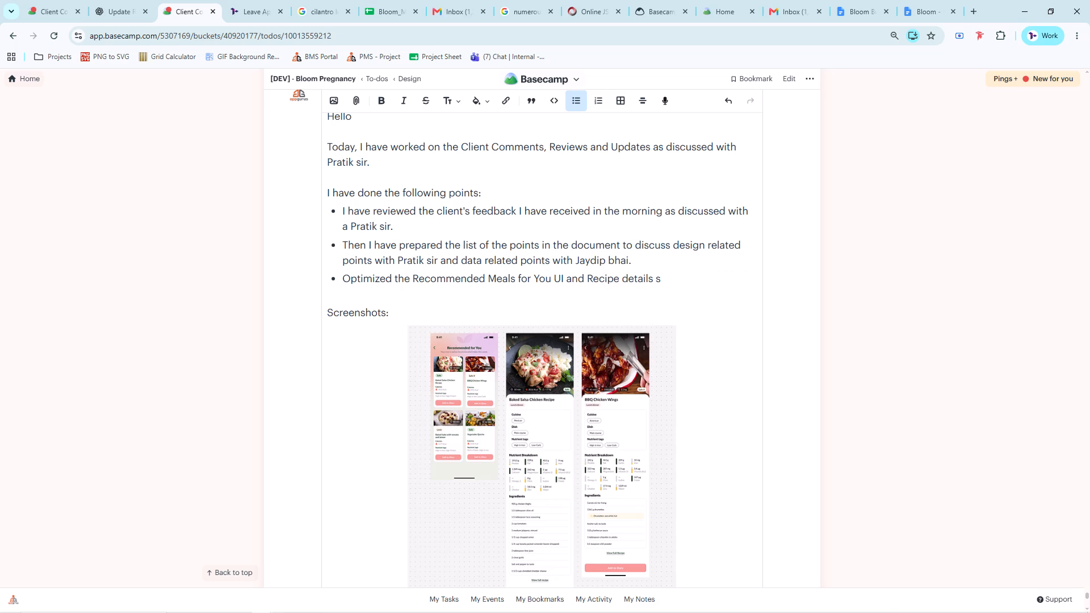
pyautogui.write('scree')
pyautogui.press('BackSpace')
pyautogui.press('BackSpace')
pyautogui.press('BackSpace')
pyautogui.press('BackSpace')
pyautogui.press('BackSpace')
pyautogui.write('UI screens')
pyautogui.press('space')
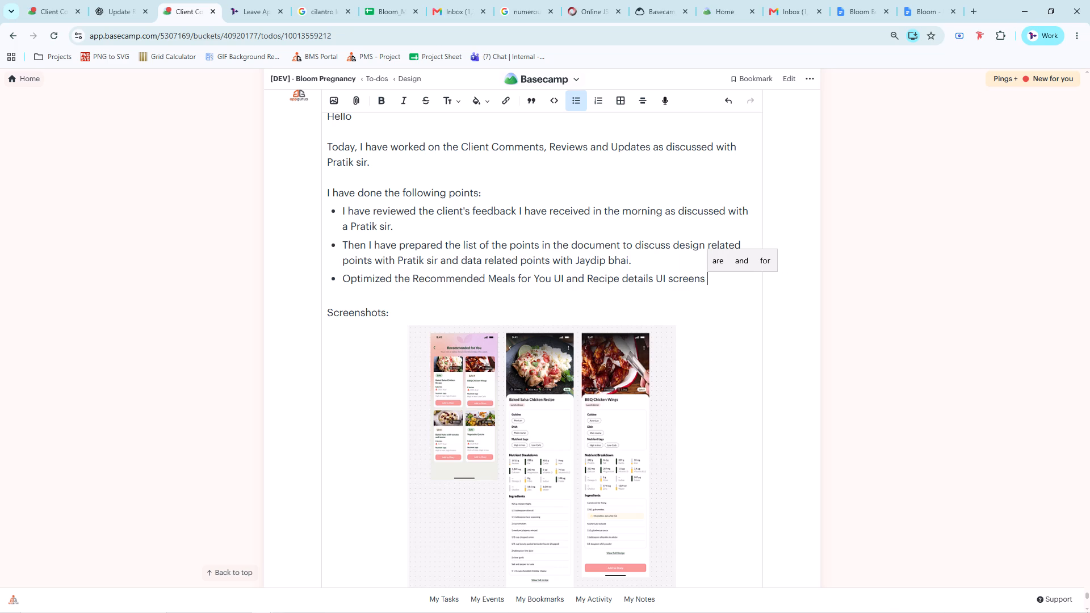
# Extend the third bullet with "as per client's suggestion".
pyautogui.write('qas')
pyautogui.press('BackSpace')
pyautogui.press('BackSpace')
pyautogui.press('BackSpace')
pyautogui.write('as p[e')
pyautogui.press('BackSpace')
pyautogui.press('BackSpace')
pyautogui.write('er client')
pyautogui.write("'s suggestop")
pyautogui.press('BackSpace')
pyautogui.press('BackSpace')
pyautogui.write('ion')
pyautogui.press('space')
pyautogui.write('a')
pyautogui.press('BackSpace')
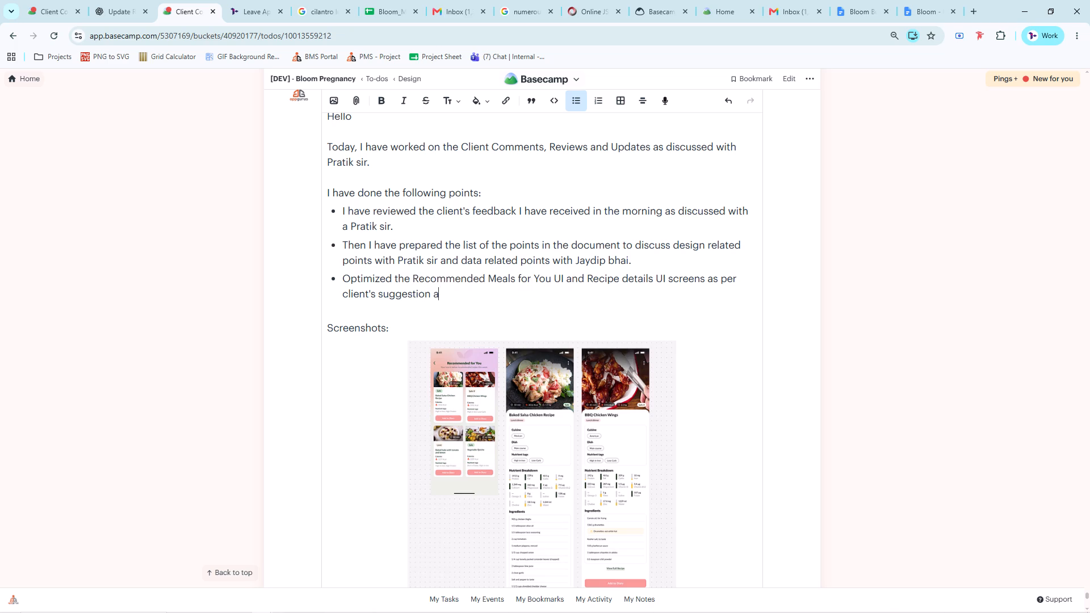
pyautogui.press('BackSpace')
# Add the sentence "Also few points are pending to discuss with a Pratik sir before confirming the design with the client." and start a new bullet.
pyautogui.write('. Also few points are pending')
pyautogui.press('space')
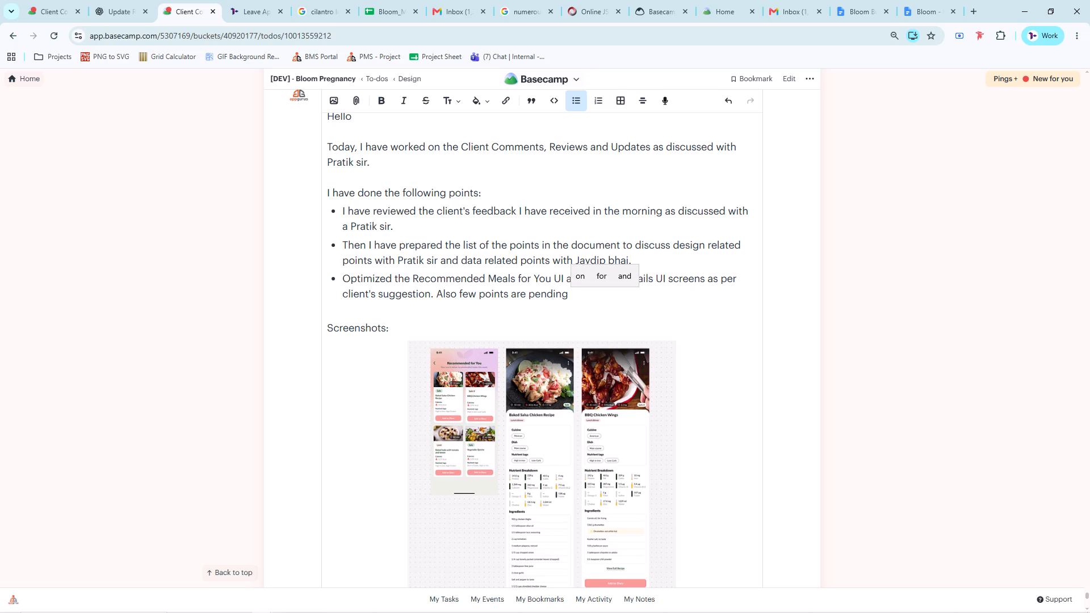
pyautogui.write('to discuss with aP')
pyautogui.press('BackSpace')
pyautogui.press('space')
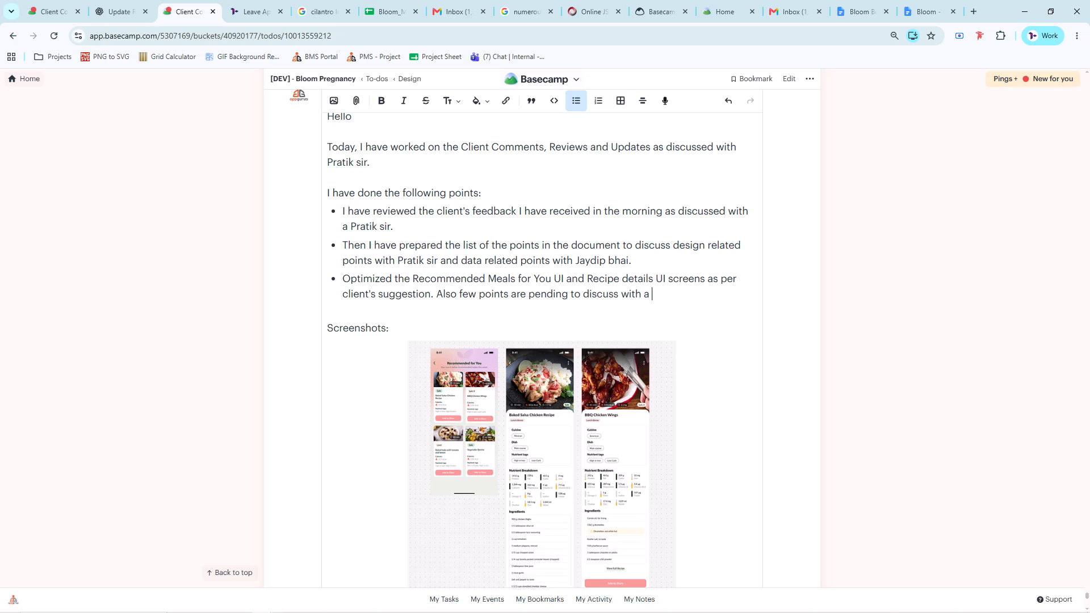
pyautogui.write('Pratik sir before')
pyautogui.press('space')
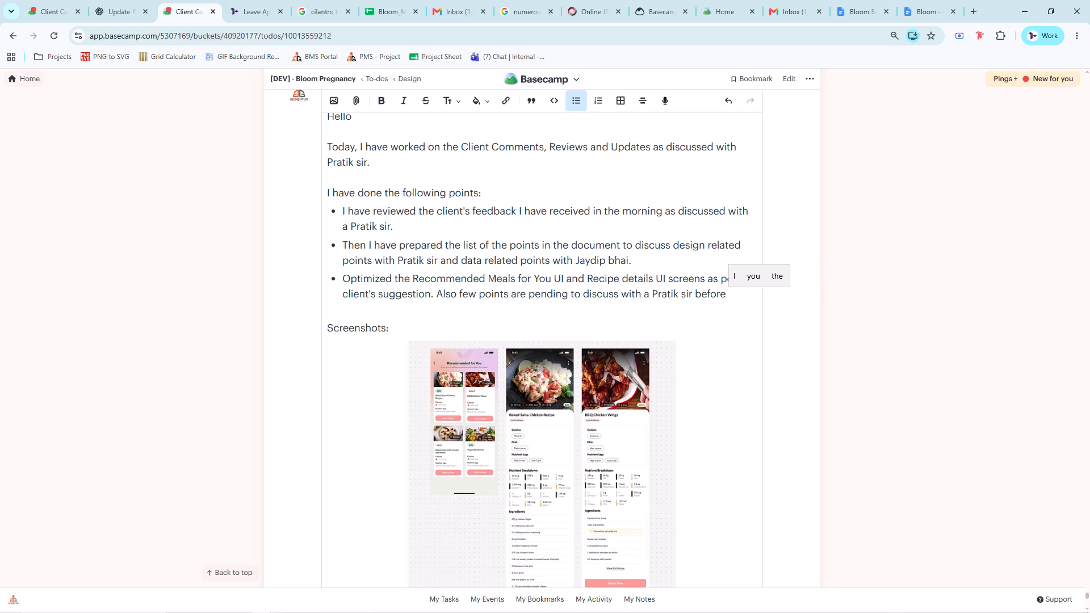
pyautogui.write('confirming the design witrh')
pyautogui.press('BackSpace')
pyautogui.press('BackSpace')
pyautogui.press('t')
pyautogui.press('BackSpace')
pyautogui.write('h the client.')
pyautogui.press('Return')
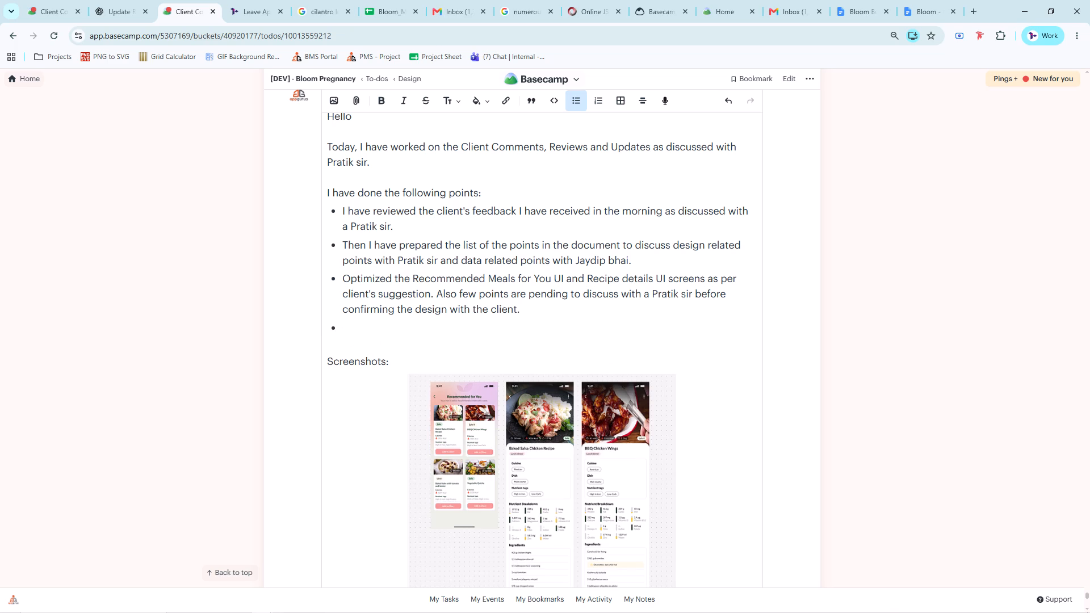
# Move the pending-points sentence into its own bullet, replacing "Also few" with "Few", and remove the empty bullet below it.
pyautogui.scroll(1, 527, 309)
pyautogui.scroll(-3, 630, 347)
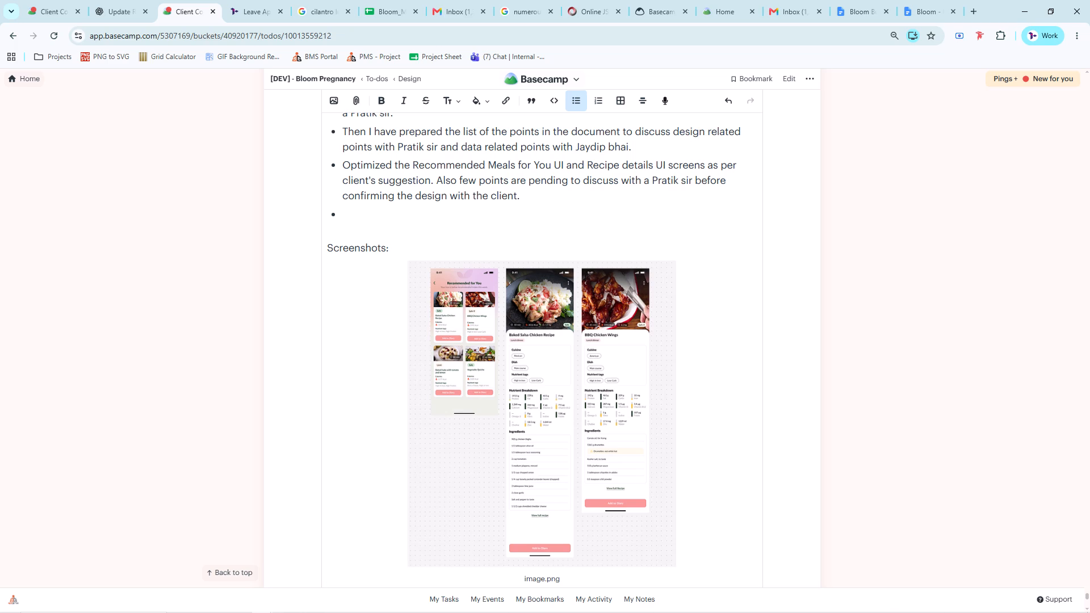
pyautogui.moveTo(461, 180); pyautogui.dragTo(434, 183)
pyautogui.moveTo(434, 183); pyautogui.dragTo(434, 183)
pyautogui.press('BackSpace')
pyautogui.press('Return')
pyautogui.hotkey('shift', 'f')
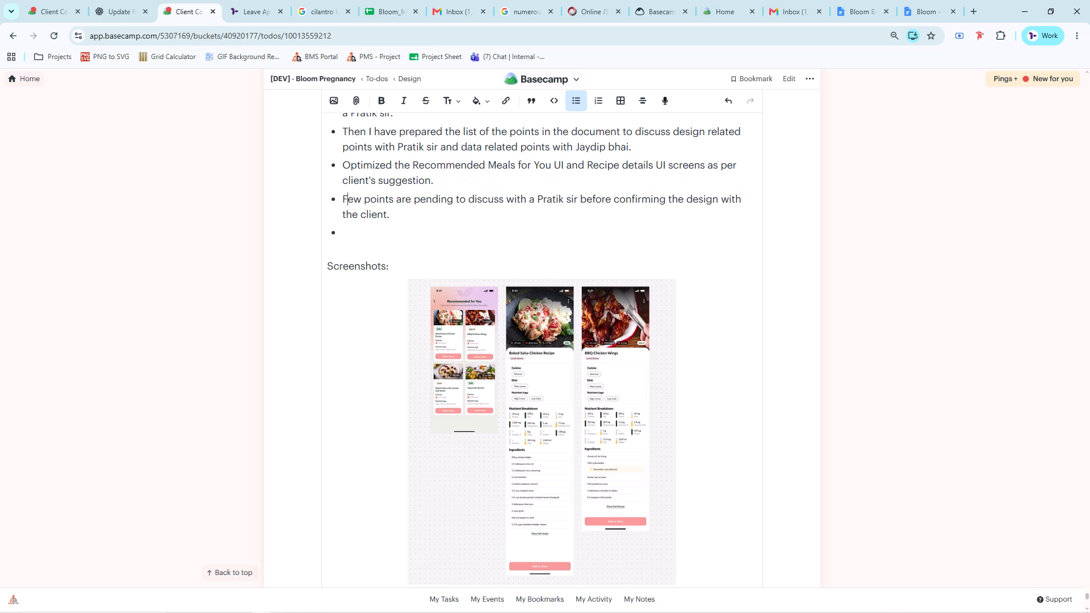
pyautogui.click(404, 230)
pyautogui.press('BackSpace')
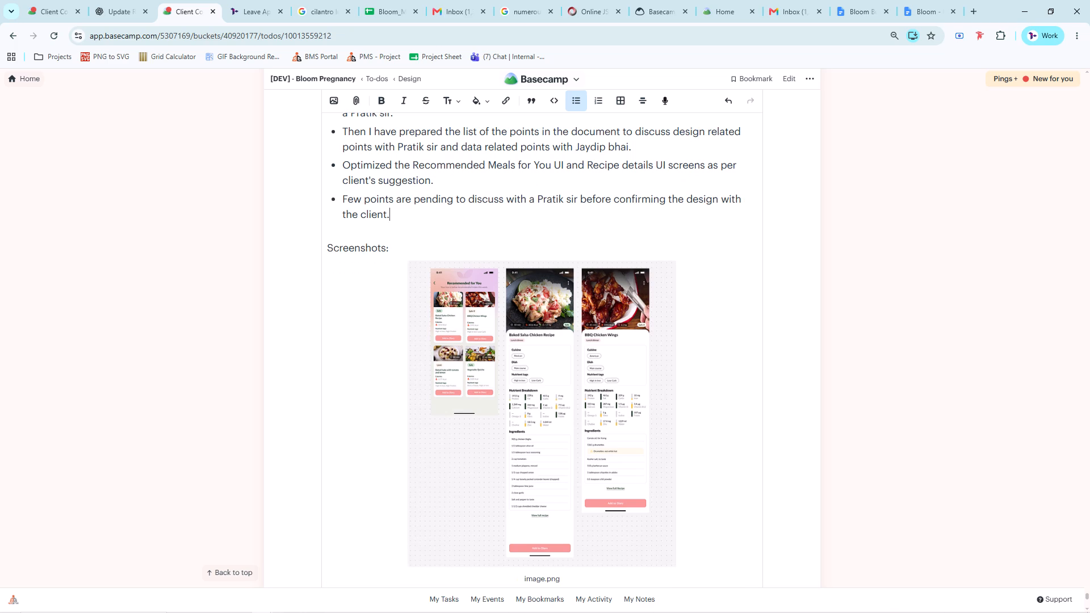
pyautogui.press('BackSpace')
# Insert a bullet below the "Optimized" one reading "Updated empty state screen for Recommended for You module".
pyautogui.click(445, 182)
pyautogui.press('Return')
pyautogui.scroll(-5, 518, 195)
pyautogui.scroll(3, 516, 259)
pyautogui.scroll(-5, 519, 262)
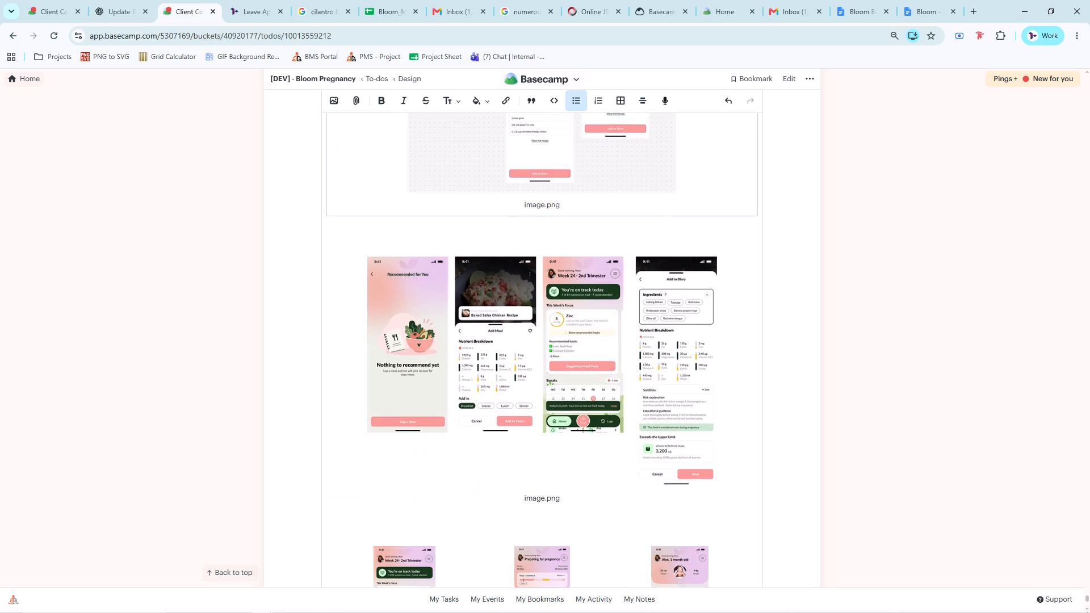
pyautogui.scroll(6, 519, 263)
pyautogui.write('Updated')
pyautogui.press('space')
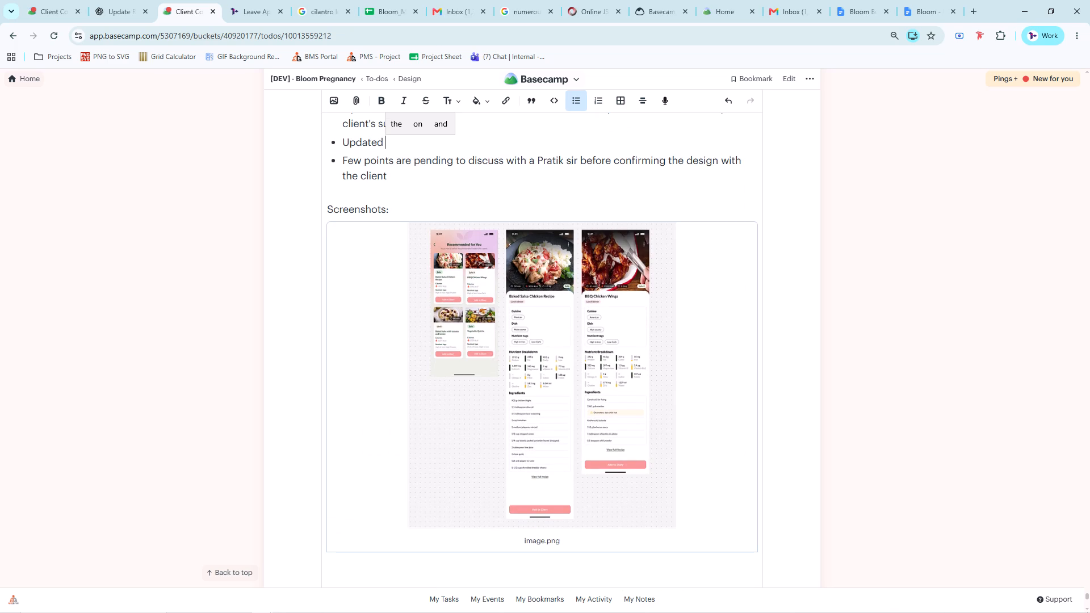
pyautogui.hotkey('shift', 'e')
pyautogui.press('BackSpace')
pyautogui.write('empty state screenf')
pyautogui.press('BackSpace')
pyautogui.press('f')
pyautogui.press('BackSpace')
pyautogui.press('space')
pyautogui.write('for re')
pyautogui.press('BackSpace')
pyautogui.press('BackSpace')
pyautogui.write('Recommended for You modue')
pyautogui.press('BackSpace')
pyautogui.write('le')
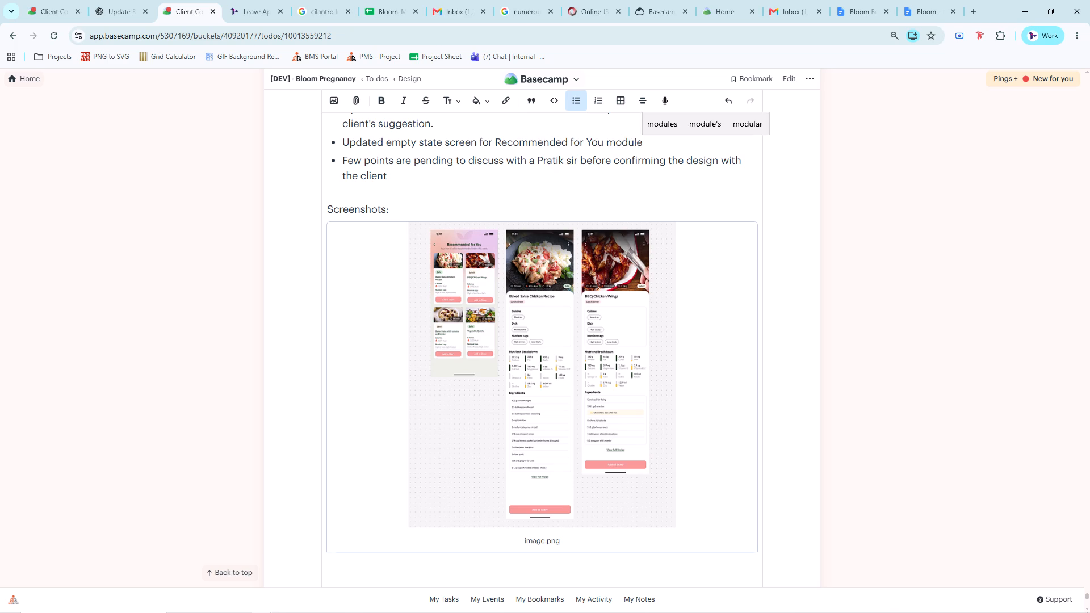
# Replace the word "module" in the empty-state bullet with "UI screen".
pyautogui.press('BackSpace')
pyautogui.press('BackSpace')
pyautogui.press('BackSpace')
pyautogui.press('BackSpace')
pyautogui.press('BackSpace')
pyautogui.press('BackSpace')
pyautogui.write('UI scren')
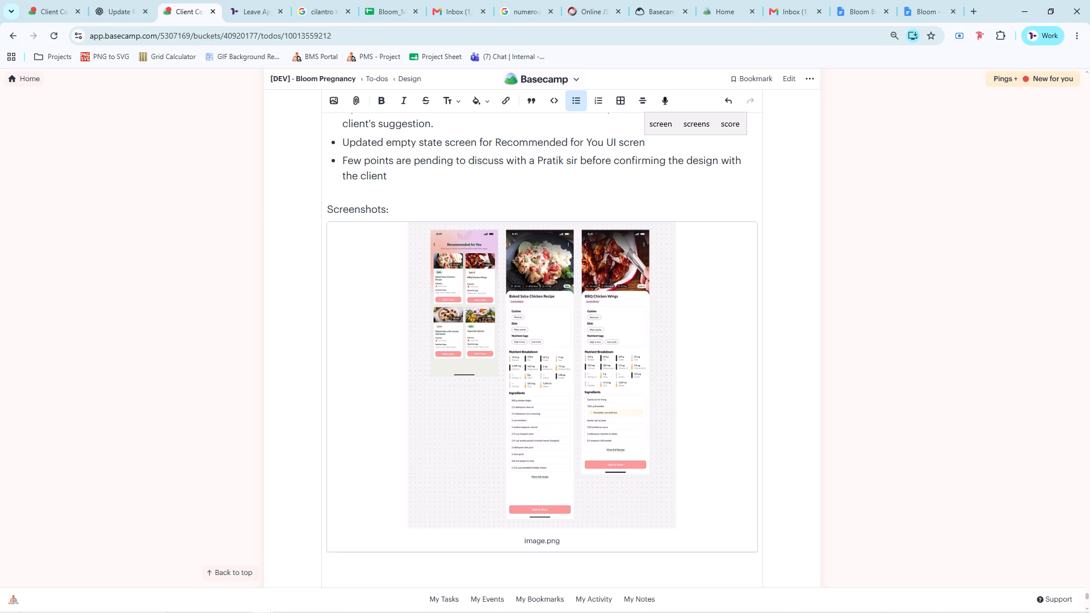
pyautogui.press('BackSpace')
pyautogui.press('n')
pyautogui.press('BackSpace')
pyautogui.write('en')
pyautogui.press('space')
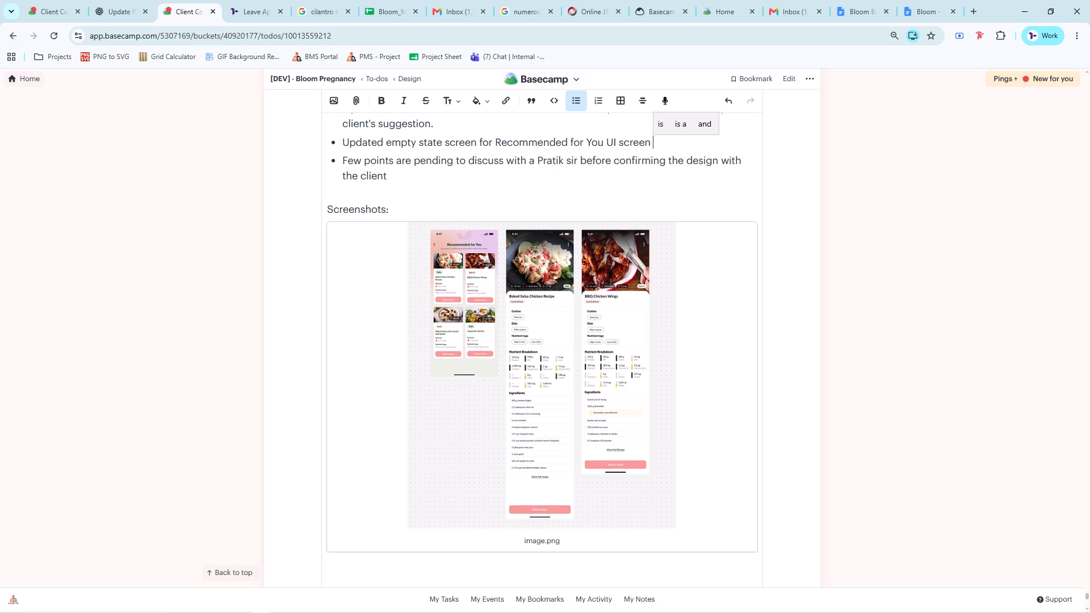
# Extend the empty-state bullet with "when there are no recipe meals are available".
pyautogui.write('whne')
pyautogui.press('BackSpace')
pyautogui.press('BackSpace')
pyautogui.write('en')
pyautogui.press('space')
pyautogui.write('there are no meals')
pyautogui.press('BackSpace')
pyautogui.press('BackSpace')
pyautogui.press('BackSpace')
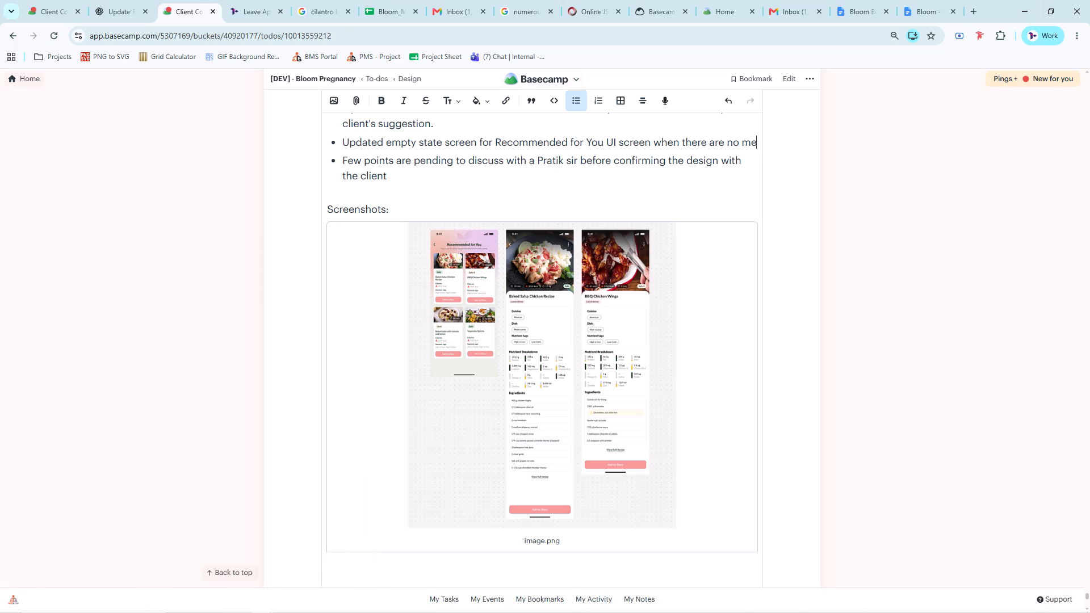
pyautogui.press('BackSpace')
pyautogui.press('BackSpace')
pyautogui.write('recipe meals a')
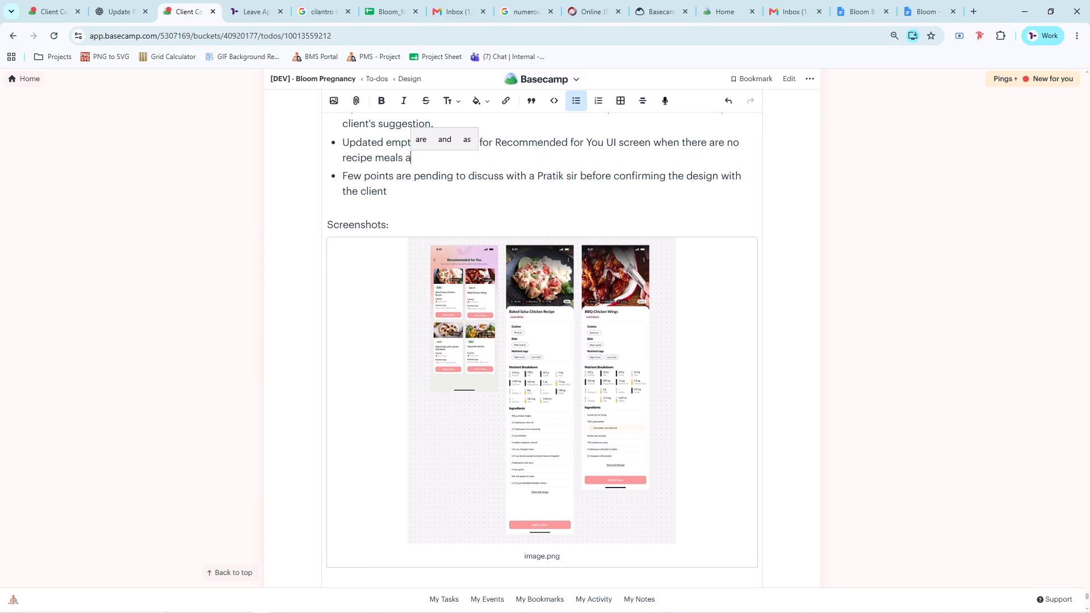
pyautogui.write('re available')
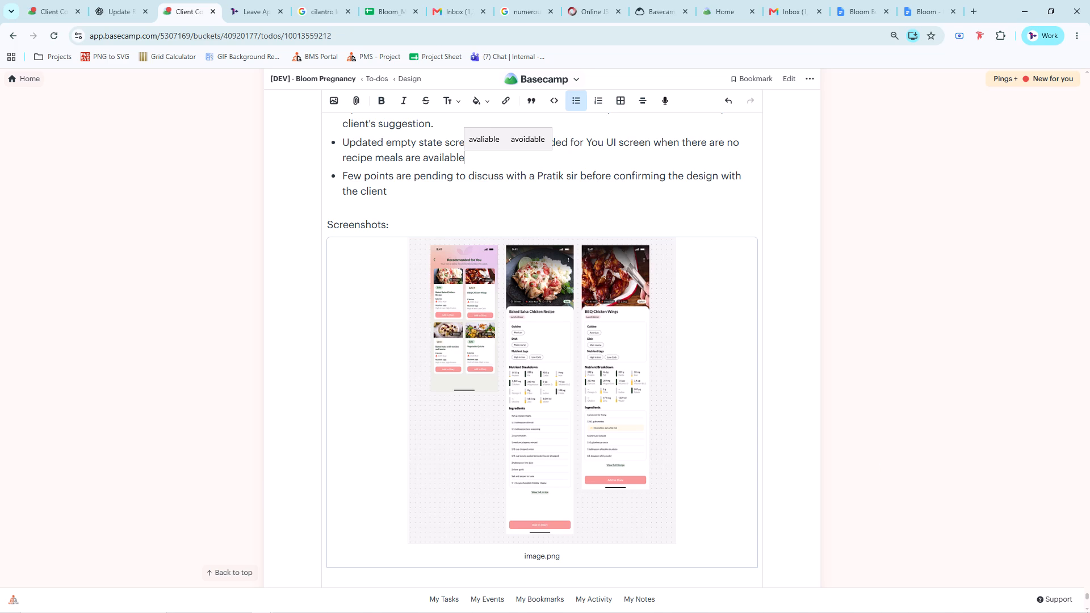
# Add a period at the end of the pending-points bullet.
pyautogui.click(423, 187)
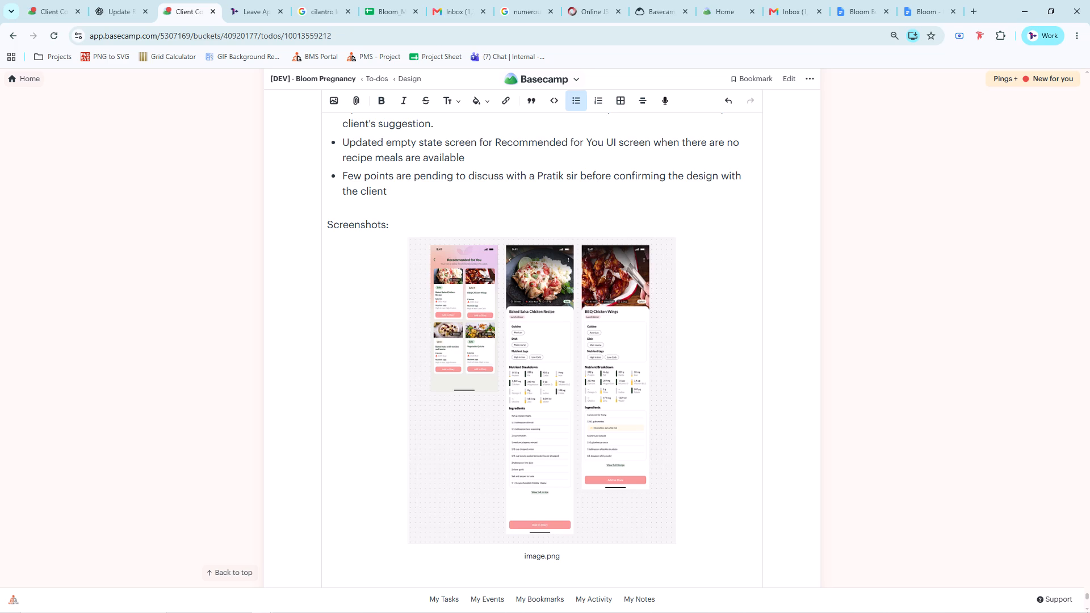
pyautogui.click(508, 184)
pyautogui.press('.')
# Insert a bullet below the empty-state one reading "Updated the Add to diary meal sheets".
pyautogui.click(506, 161)
pyautogui.press('Return')
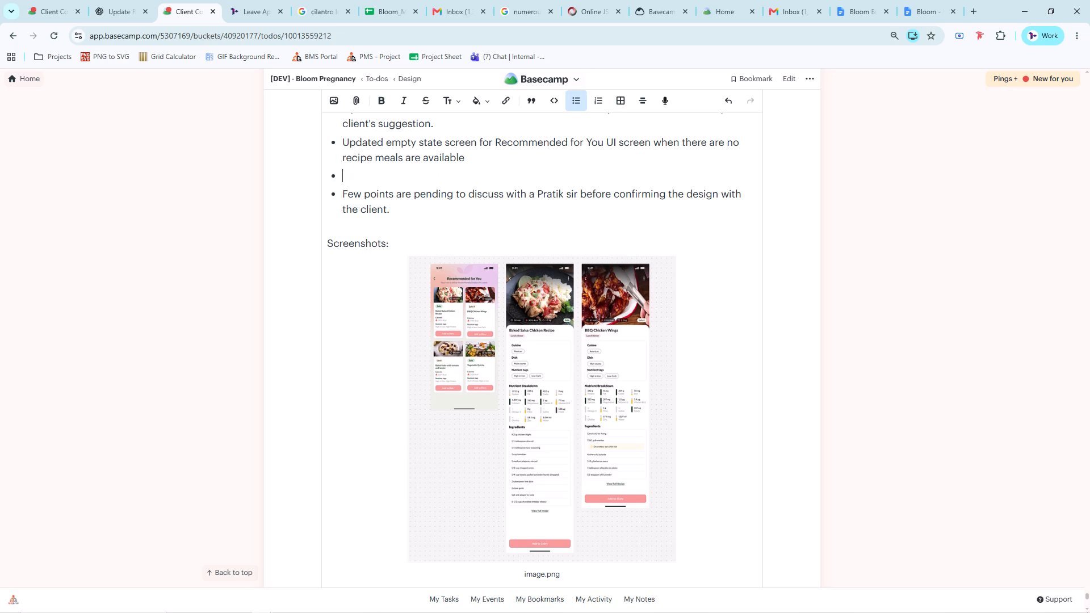
pyautogui.scroll(-7, 542, 279)
pyautogui.scroll(6, 538, 310)
pyautogui.scroll(-5, 538, 310)
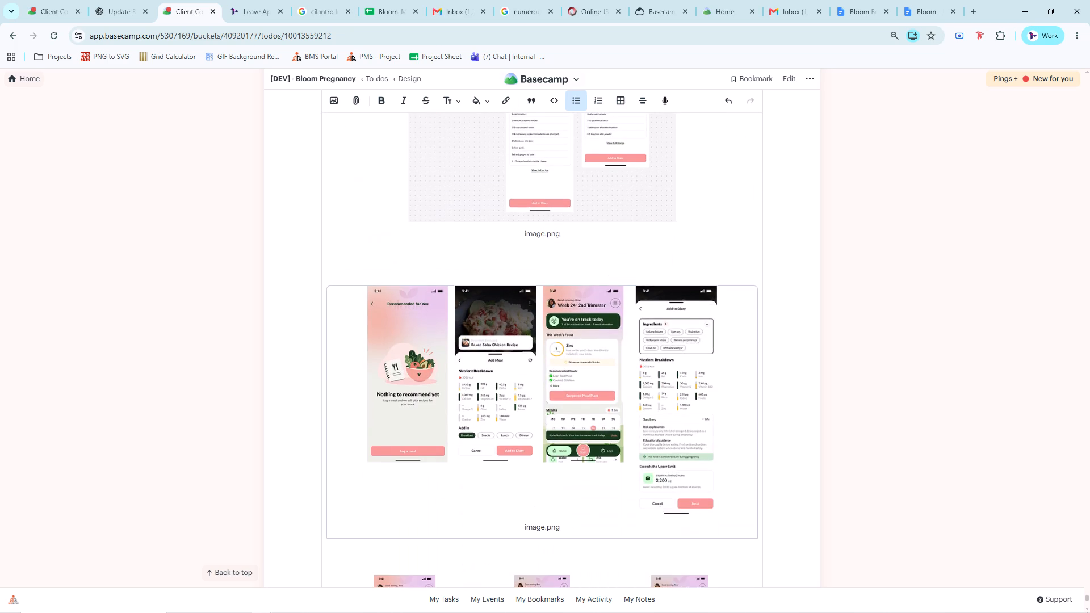
pyautogui.scroll(5, 538, 310)
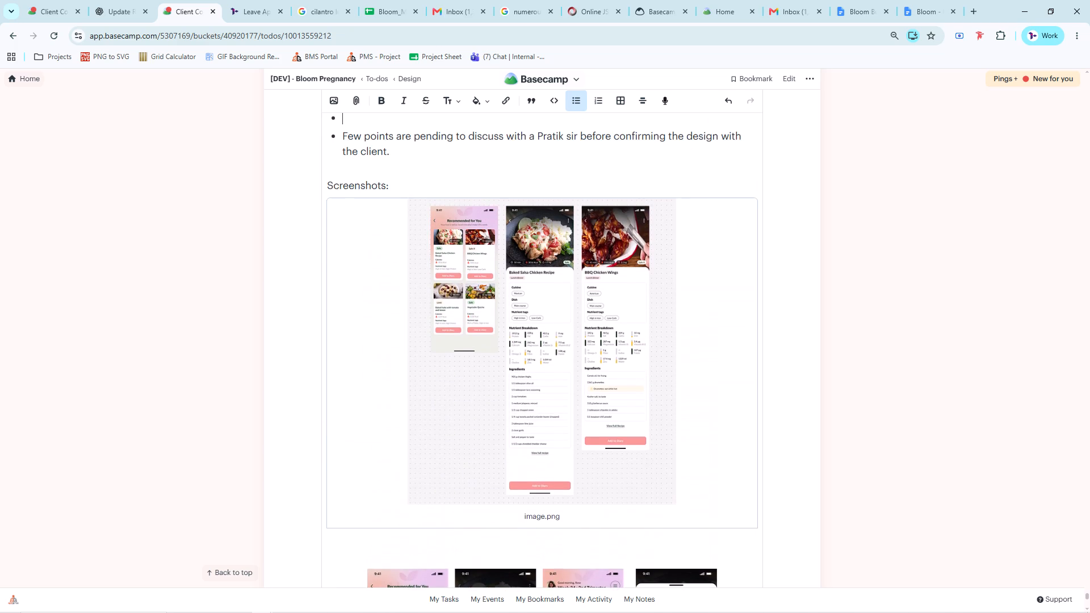
pyautogui.write('Updated the Add to')
pyautogui.press('space')
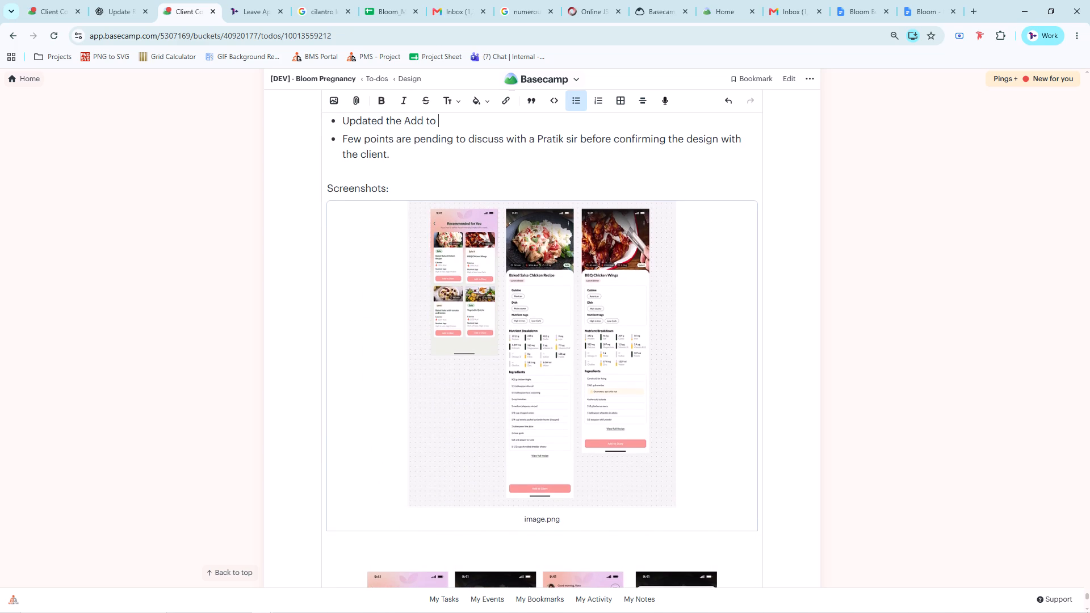
pyautogui.write('diary meal sheets')
pyautogui.scroll(-4, 588, 317)
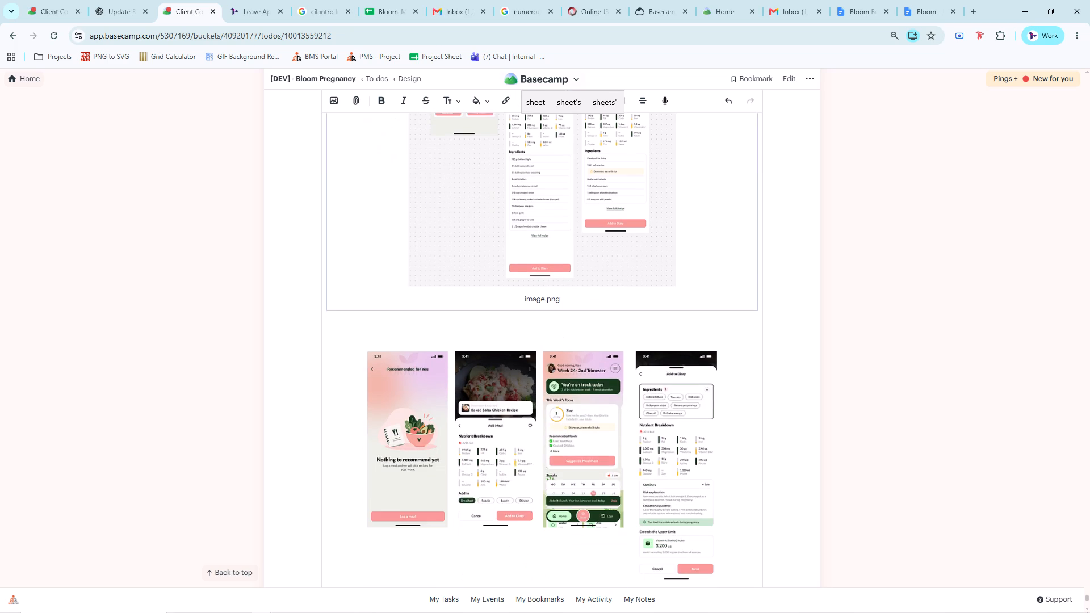
pyautogui.scroll(6, 580, 327)
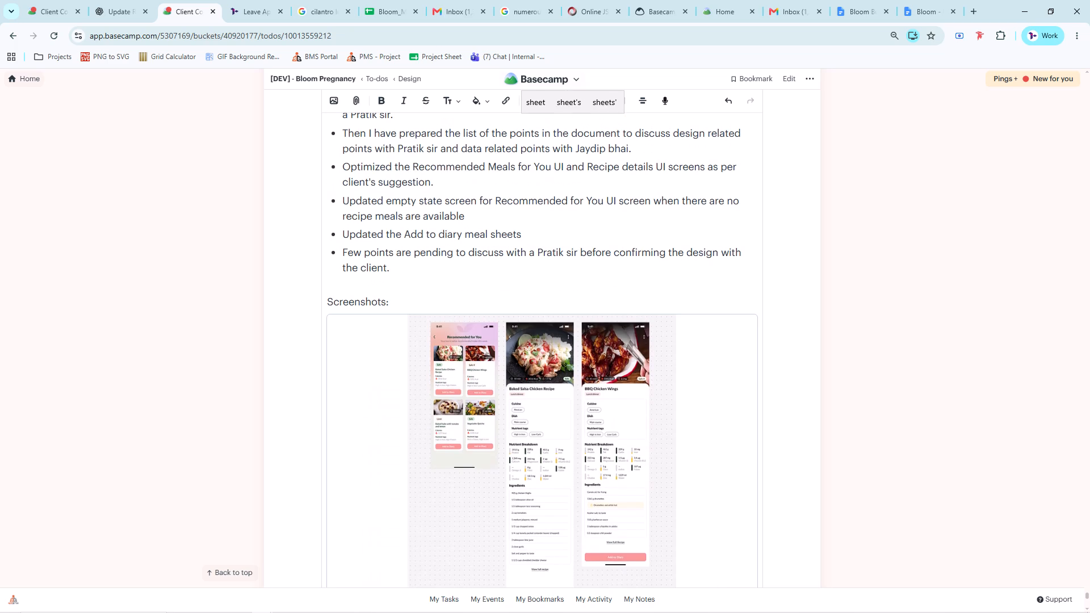
# Extend the Add to diary bullet with "by fixing the units, nutrient values".
pyautogui.press('space')
pyautogui.write('by fici')
pyautogui.press('BackSpace')
pyautogui.press('BackSpace')
pyautogui.write('xing the units')
pyautogui.scroll(-5, 571, 330)
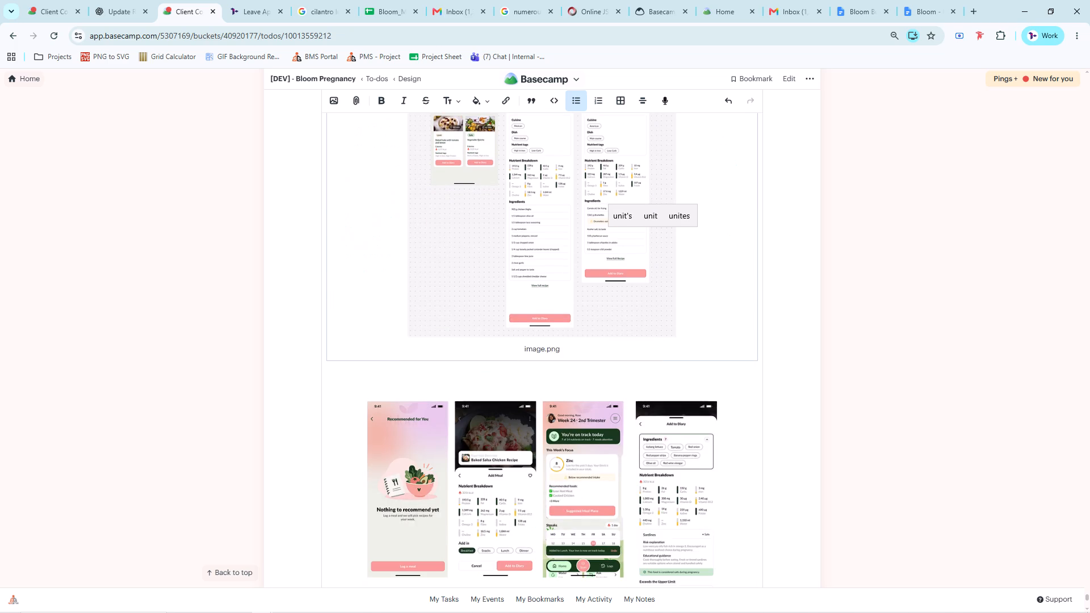
pyautogui.scroll(5, 568, 337)
pyautogui.write(', nutrient values')
pyautogui.scroll(-5, 581, 338)
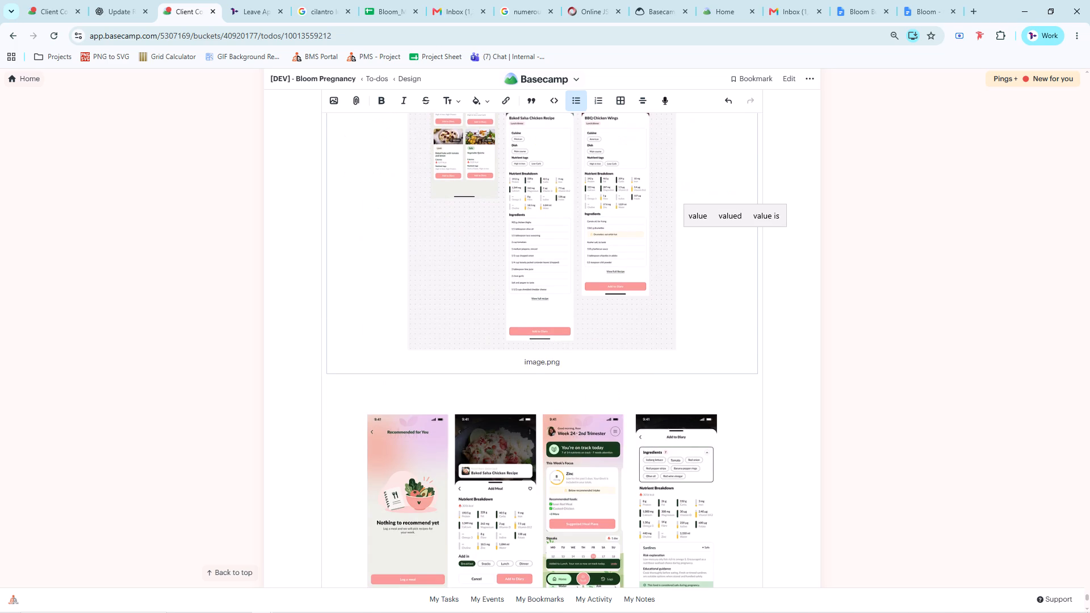
pyautogui.scroll(-1, 581, 337)
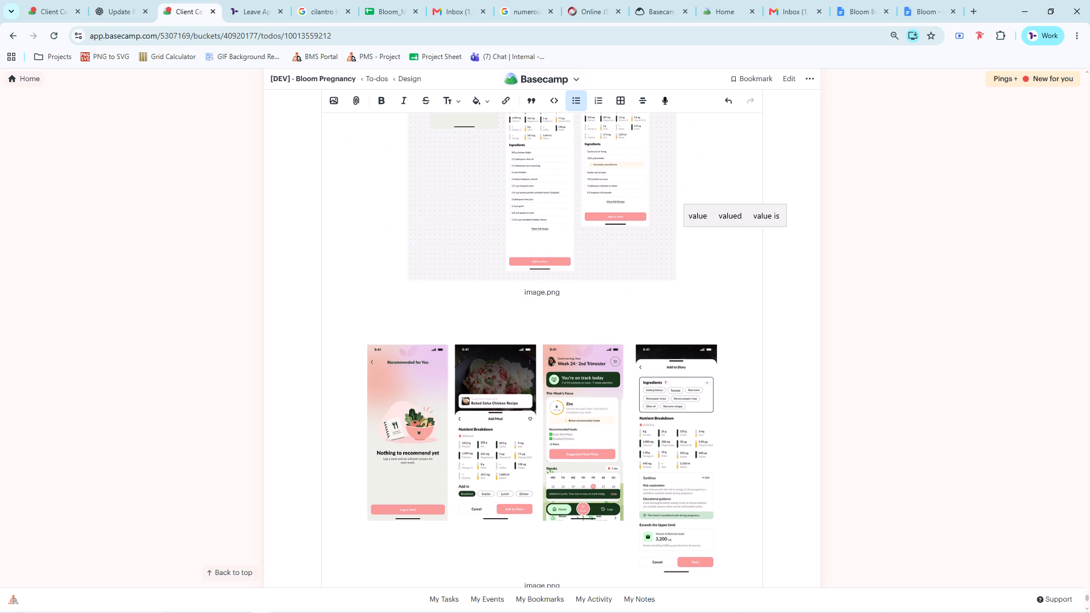
pyautogui.scroll(7, 581, 337)
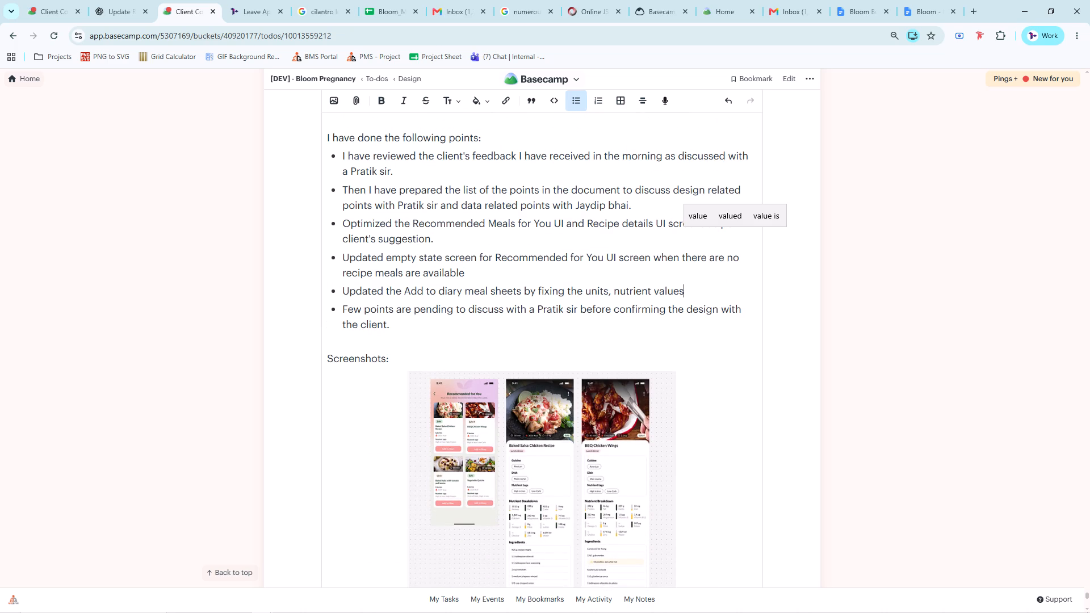
# Continue the Add to diary bullet with ", and upper limit warning layout".
pyautogui.write(', and uoo')
pyautogui.press('BackSpace')
pyautogui.press('BackSpace')
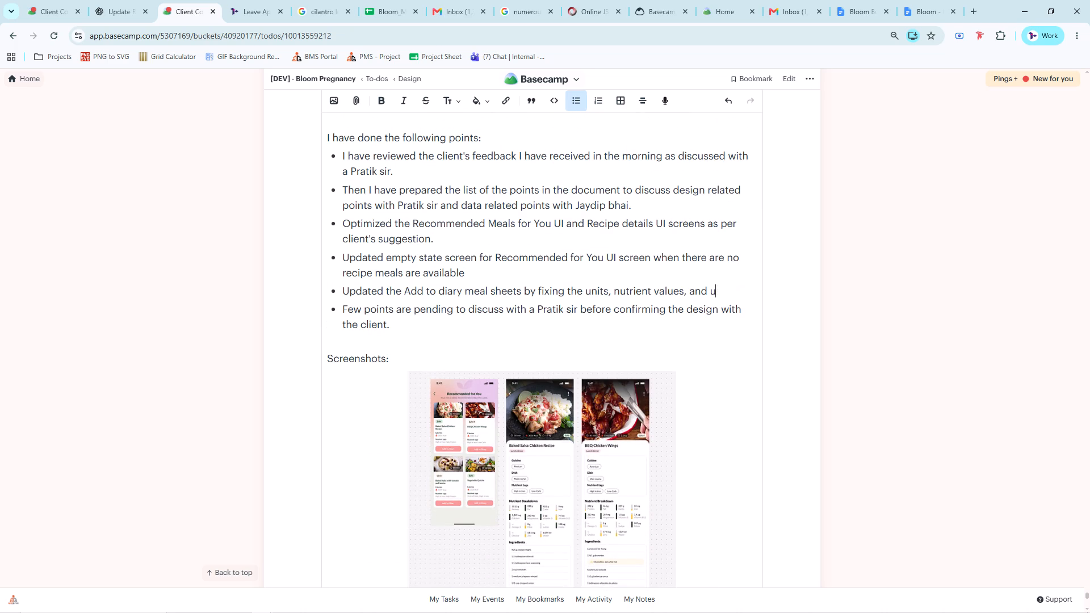
pyautogui.write('pper linm')
pyautogui.press('BackSpace')
pyautogui.press('BackSpace')
pyautogui.write('mit warning messa')
pyautogui.press('BackSpace')
pyautogui.press('BackSpace')
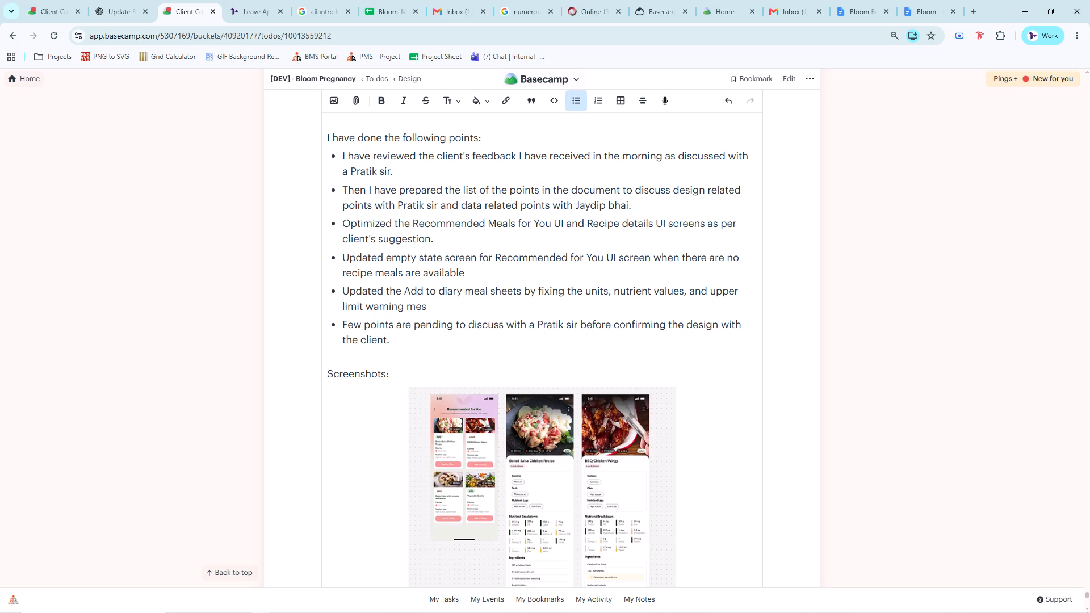
pyautogui.press('BackSpace')
pyautogui.press('BackSpace')
pyautogui.press('BackSpace')
pyautogui.write('layourt a')
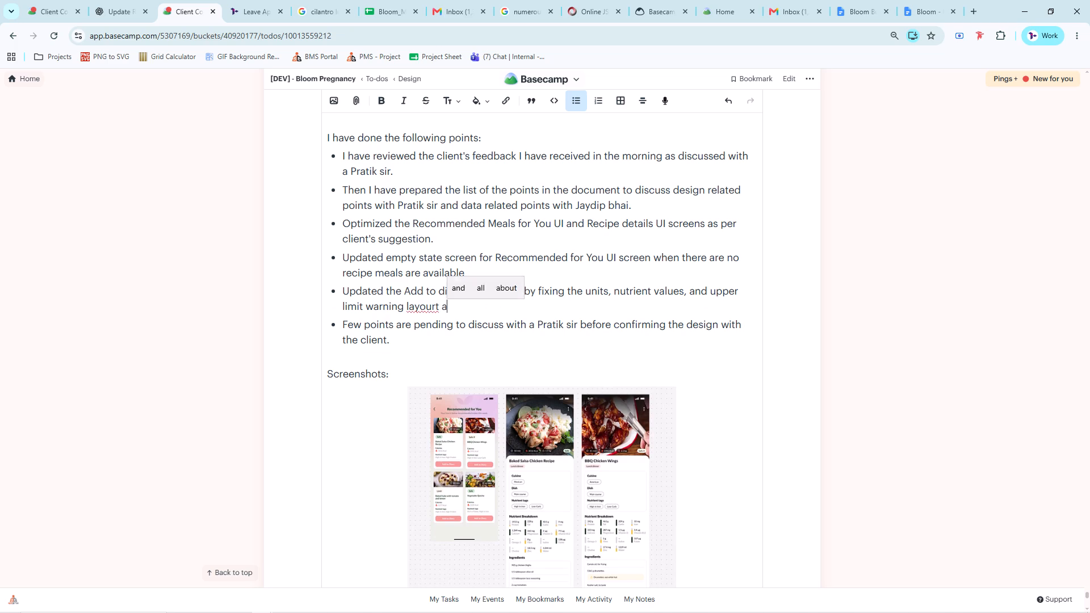
pyautogui.press('BackSpace')
pyautogui.press('BackSpace')
pyautogui.press('BackSpace')
pyautogui.press('BackSpace')
pyautogui.write('t')
pyautogui.press('space')
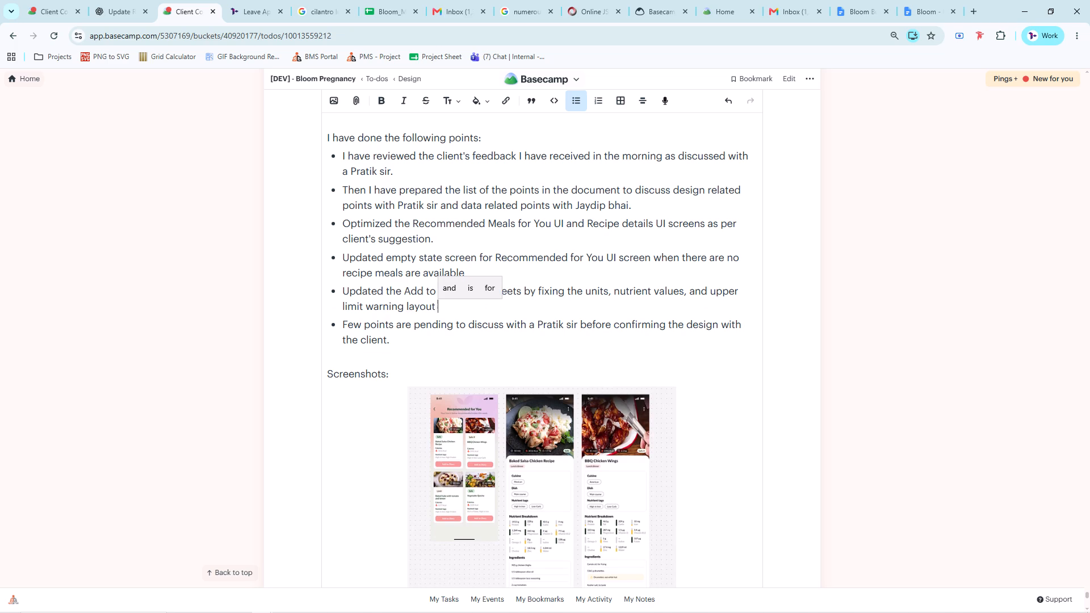
# Finish the Add to diary bullet with "as suggested by the client.".
pyautogui.write('as m')
pyautogui.press('BackSpace')
pyautogui.press('BackSpace')
pyautogui.press('BackSpace')
pyautogui.press('BackSpace')
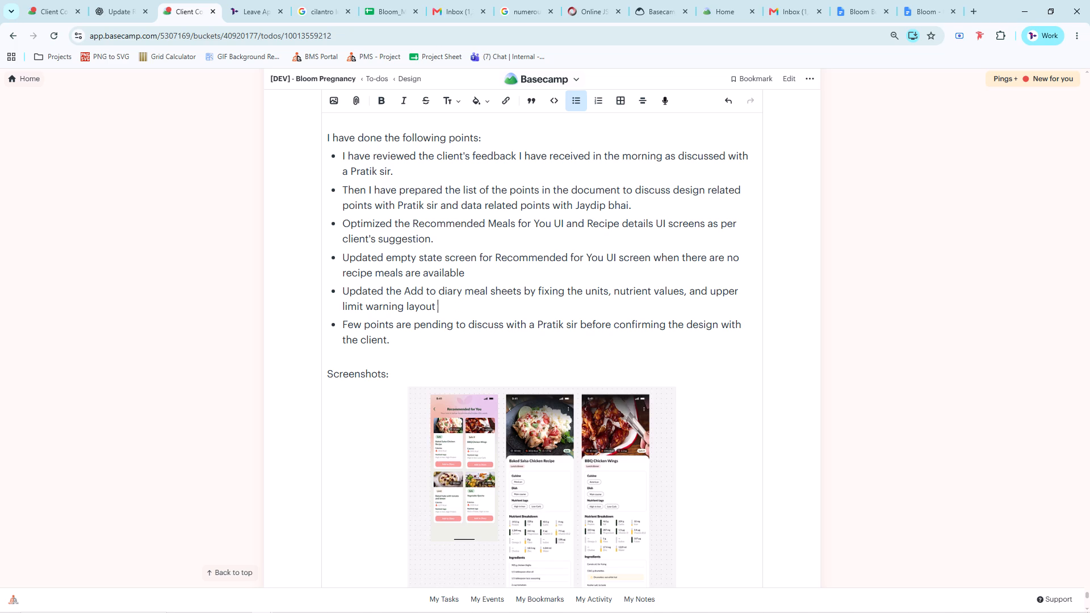
pyautogui.write('as suggested bt')
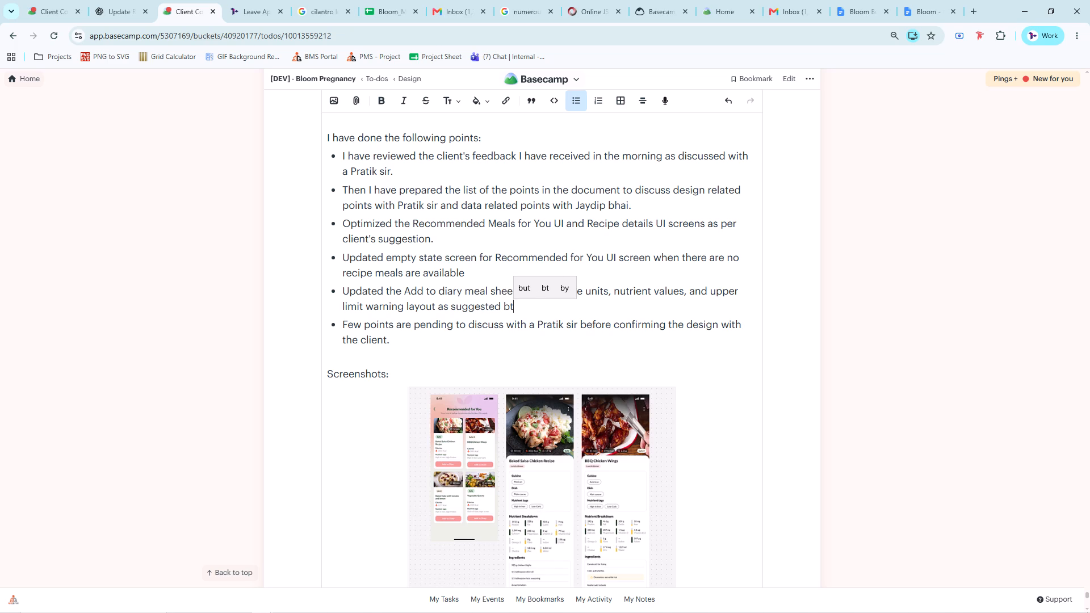
pyautogui.press('BackSpace')
pyautogui.write('y the client.')
# Start a new bullet below the Add to diary one, checking the attached screenshots for the next completed change.
pyautogui.press('Return')
pyautogui.scroll(-10, 529, 343)
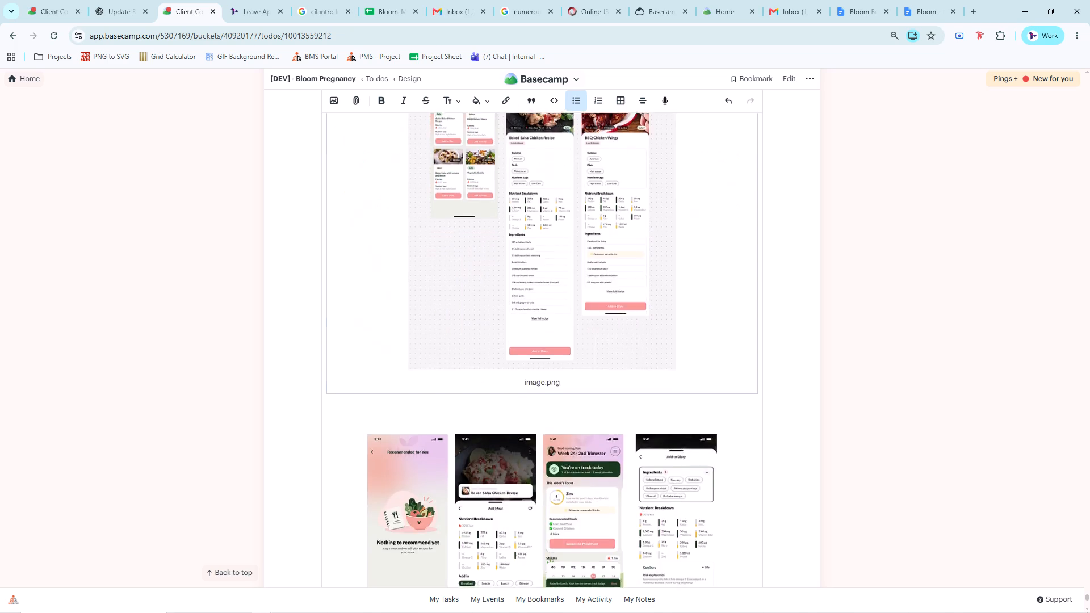
pyautogui.scroll(-3, 543, 352)
pyautogui.scroll(3, 544, 354)
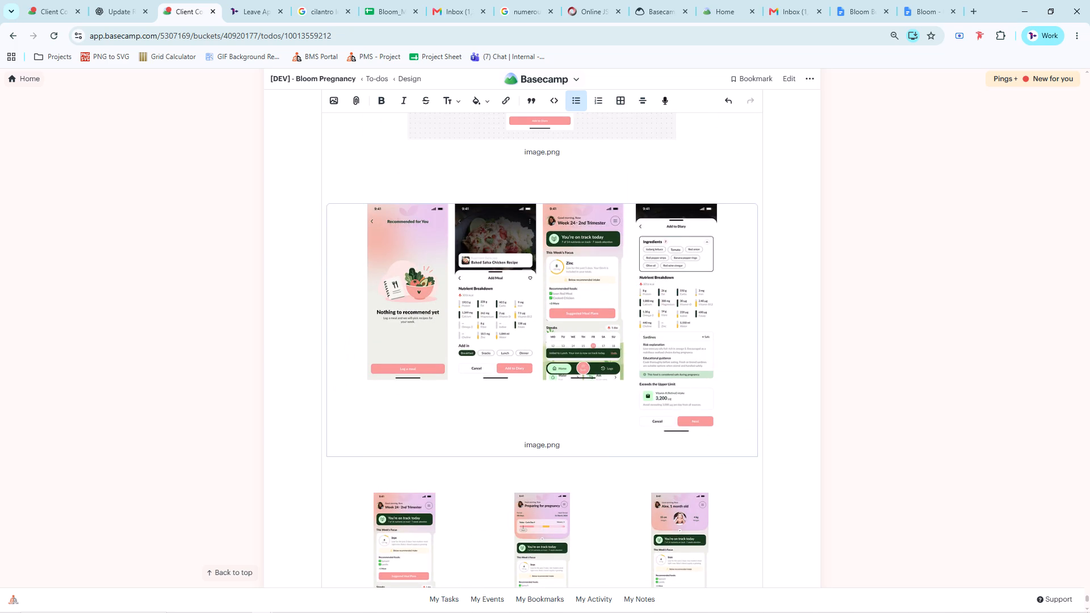
pyautogui.scroll(10, 558, 346)
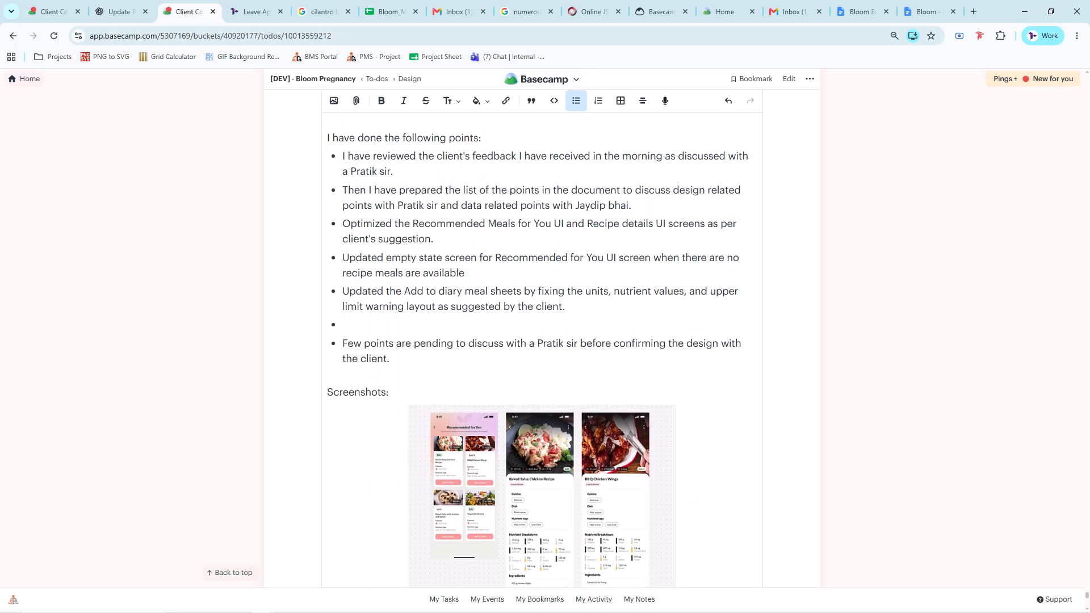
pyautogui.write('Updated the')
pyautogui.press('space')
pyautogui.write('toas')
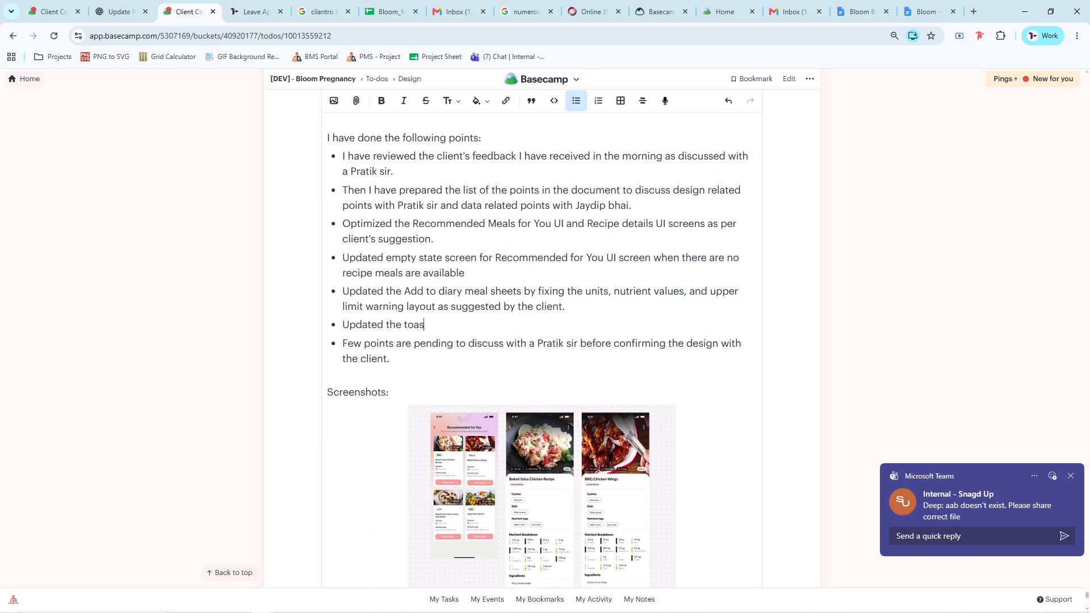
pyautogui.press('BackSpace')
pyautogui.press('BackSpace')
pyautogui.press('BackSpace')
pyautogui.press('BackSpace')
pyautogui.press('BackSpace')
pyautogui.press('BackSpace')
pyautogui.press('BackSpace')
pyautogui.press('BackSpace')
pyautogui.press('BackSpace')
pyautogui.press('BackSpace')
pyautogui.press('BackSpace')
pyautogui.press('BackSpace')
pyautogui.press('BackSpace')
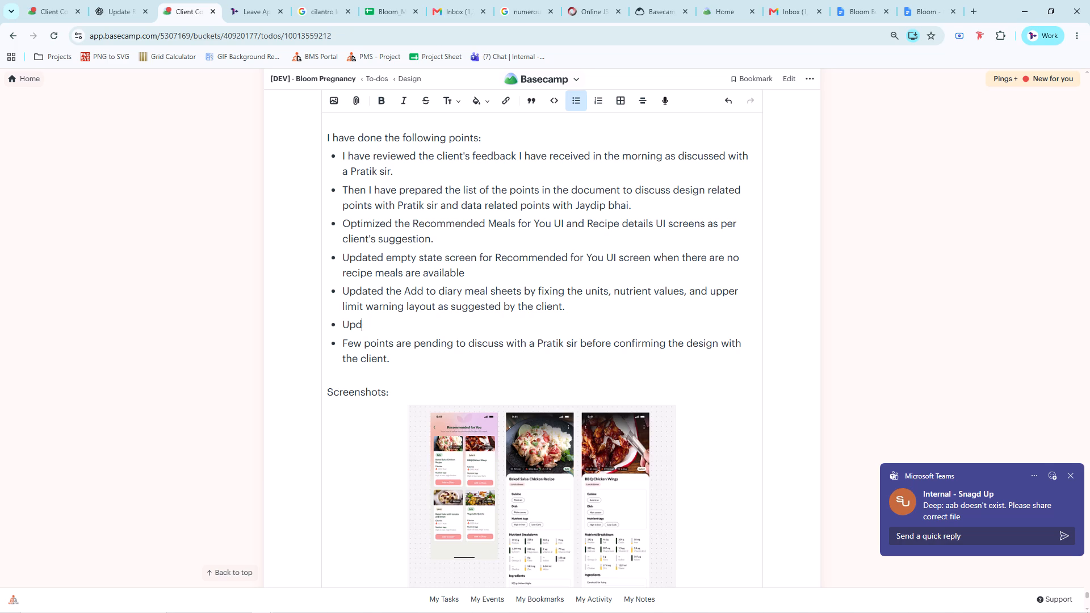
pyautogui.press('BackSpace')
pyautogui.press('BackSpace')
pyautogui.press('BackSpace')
# Write "Transform the Toast UI to snagbar" in the new bullet above the pending-points one.
pyautogui.write('Trra')
pyautogui.press('BackSpace')
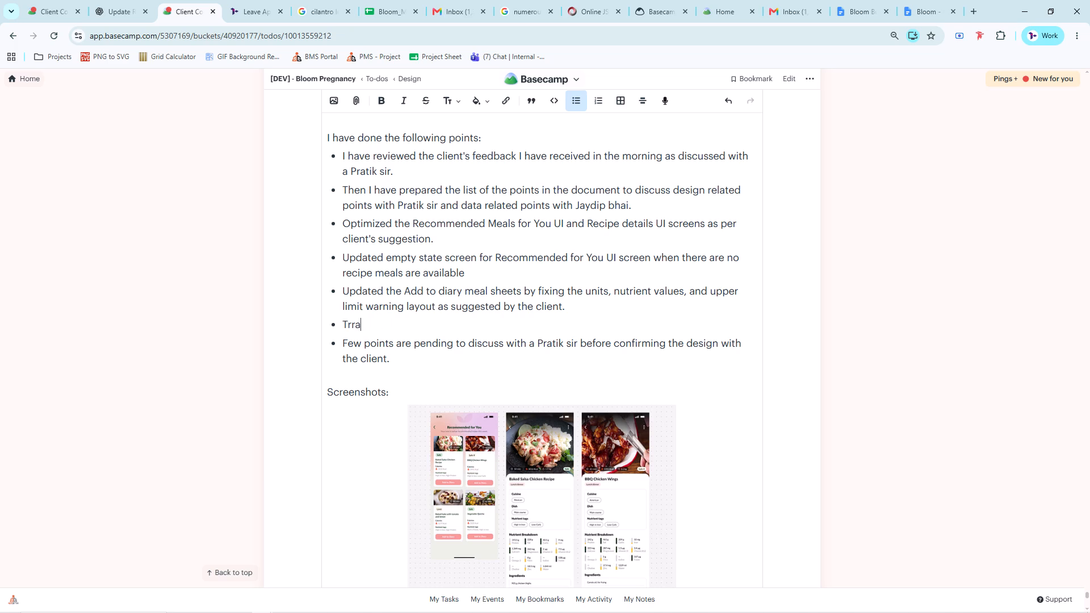
pyautogui.press('BackSpace')
pyautogui.write('ansform the')
pyautogui.press('space')
pyautogui.write('Toadt')
pyautogui.press('BackSpace')
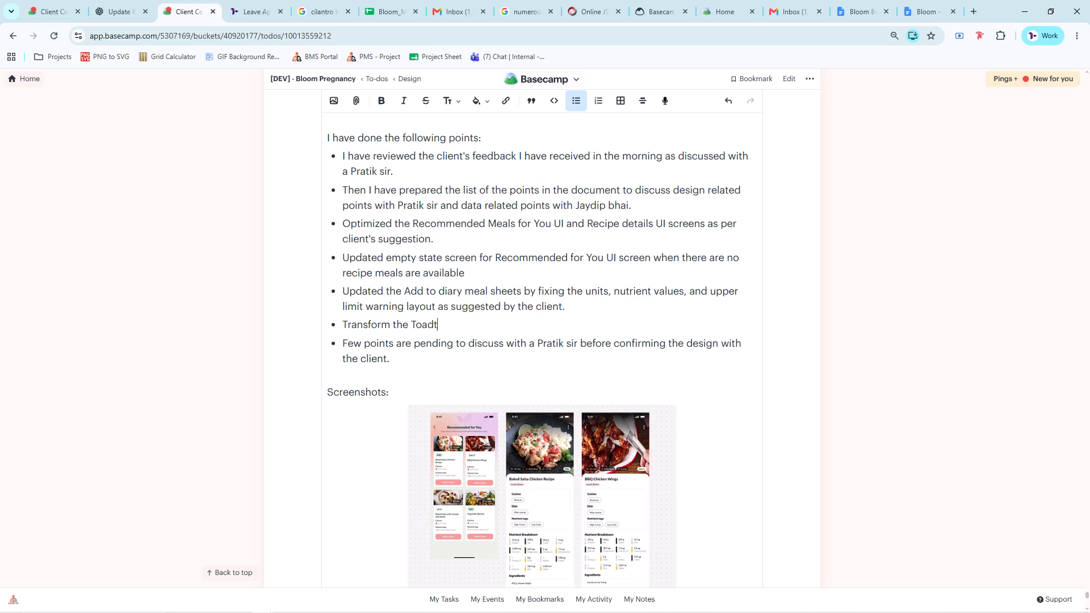
pyautogui.press('s')
pyautogui.press('BackSpace')
pyautogui.press('BackSpace')
pyautogui.write('st')
pyautogui.press('space')
pyautogui.write('UI to snage')
pyautogui.press('BackSpace')
pyautogui.write('bar')
pyautogui.press('space')
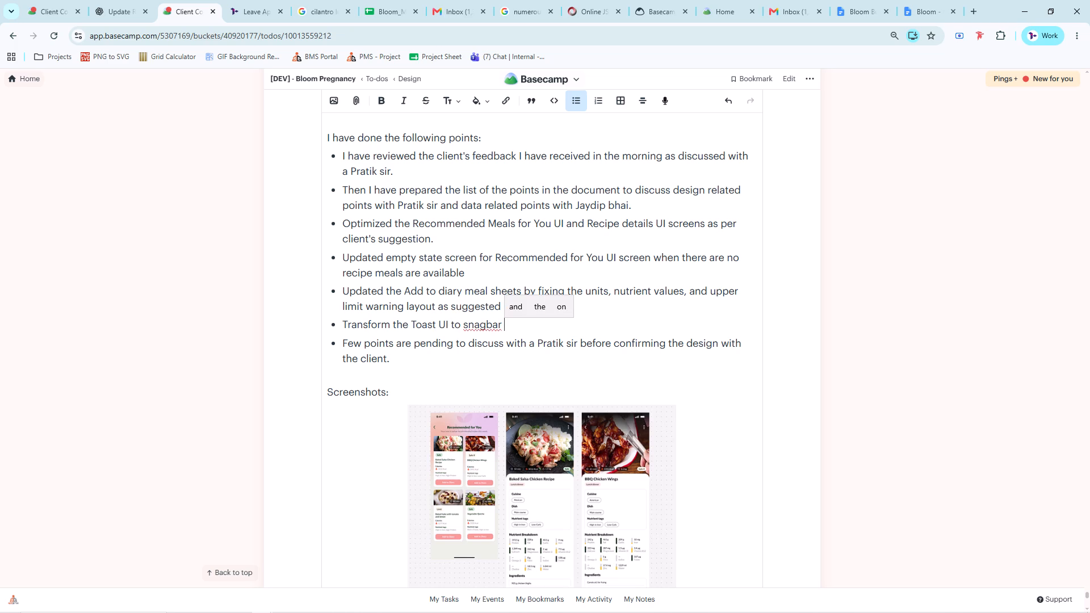
# Search Google for "snagbar" to check the term, and switch to the suggested spelling "snackbar".
pyautogui.click(973, 9)
pyautogui.write('snagbar')
pyautogui.press('Return')
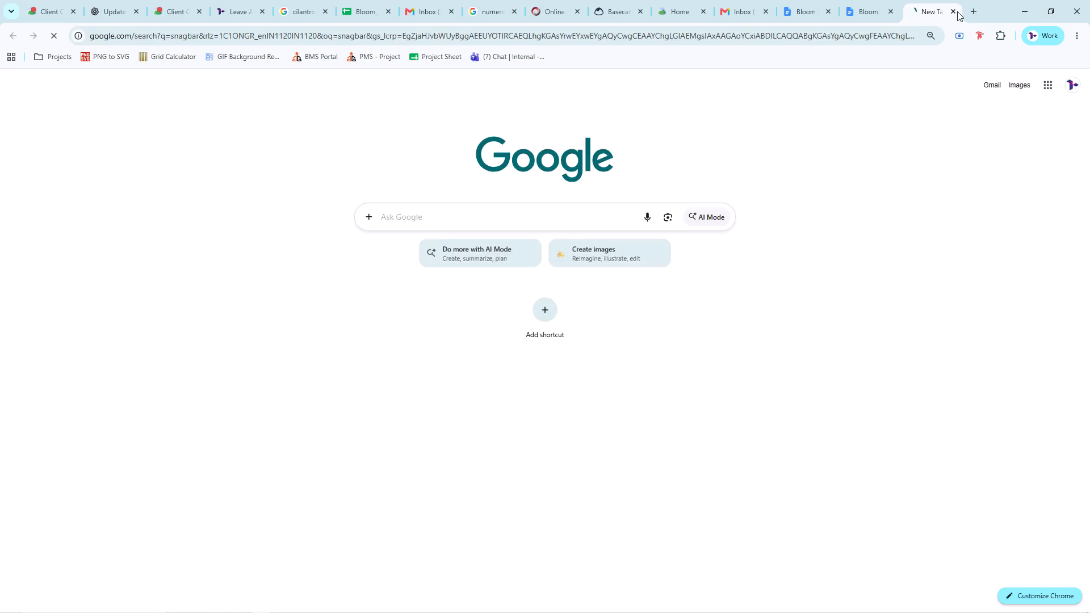
pyautogui.click(241, 79)
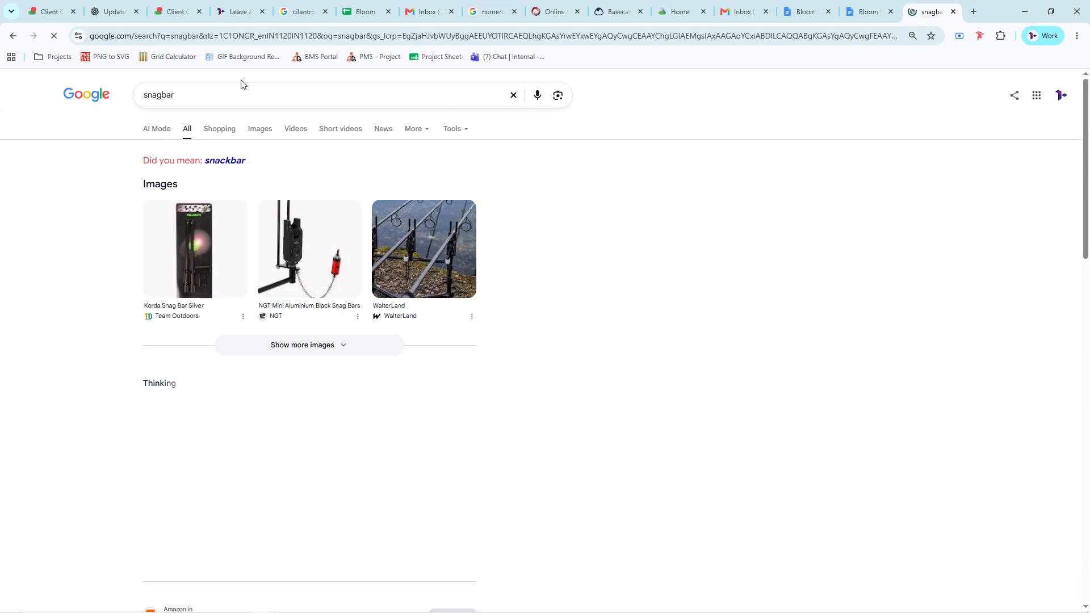
pyautogui.click(243, 163)
pyautogui.click(235, 162)
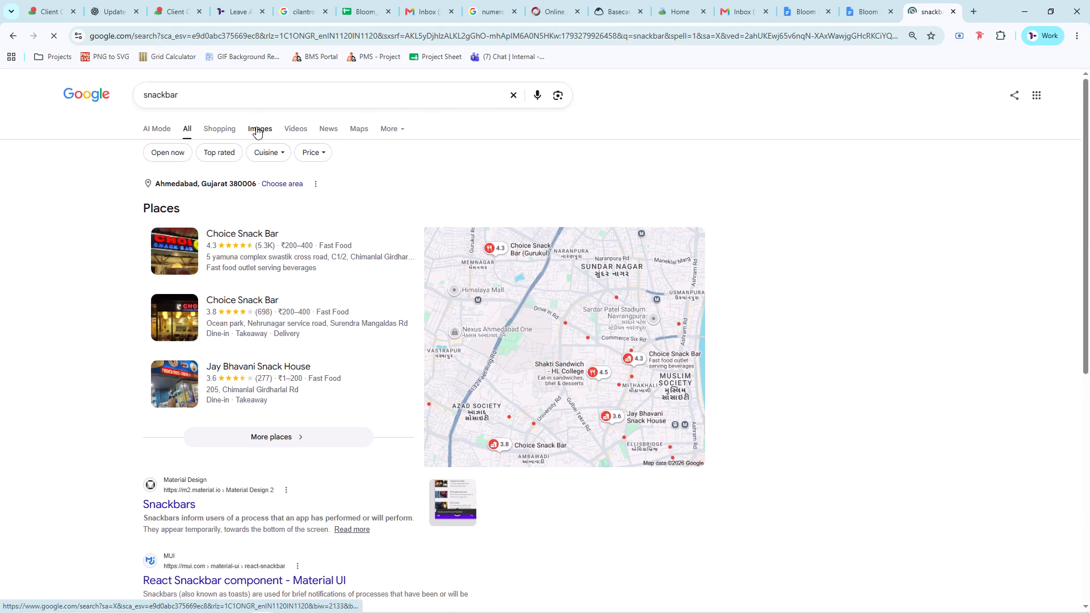
# Refine the Google search to "snackbar ui" and bring up the image results to check what the component looks like.
pyautogui.click(247, 109)
pyautogui.click(255, 99)
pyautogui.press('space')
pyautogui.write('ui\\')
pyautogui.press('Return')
pyautogui.click(256, 98)
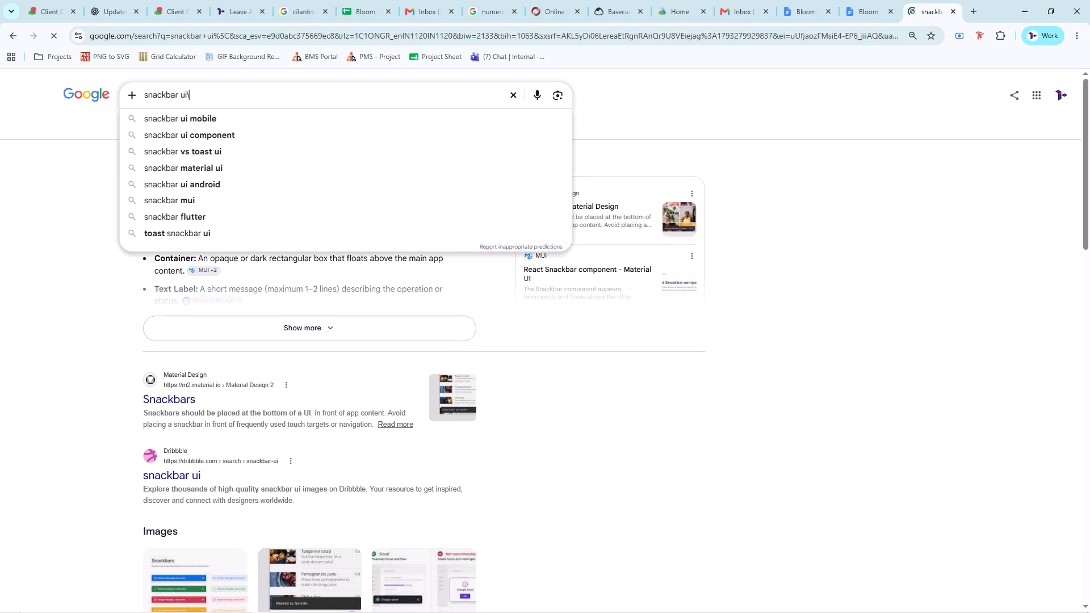
pyautogui.press('BackSpace')
pyautogui.press('Return')
pyautogui.click(214, 130)
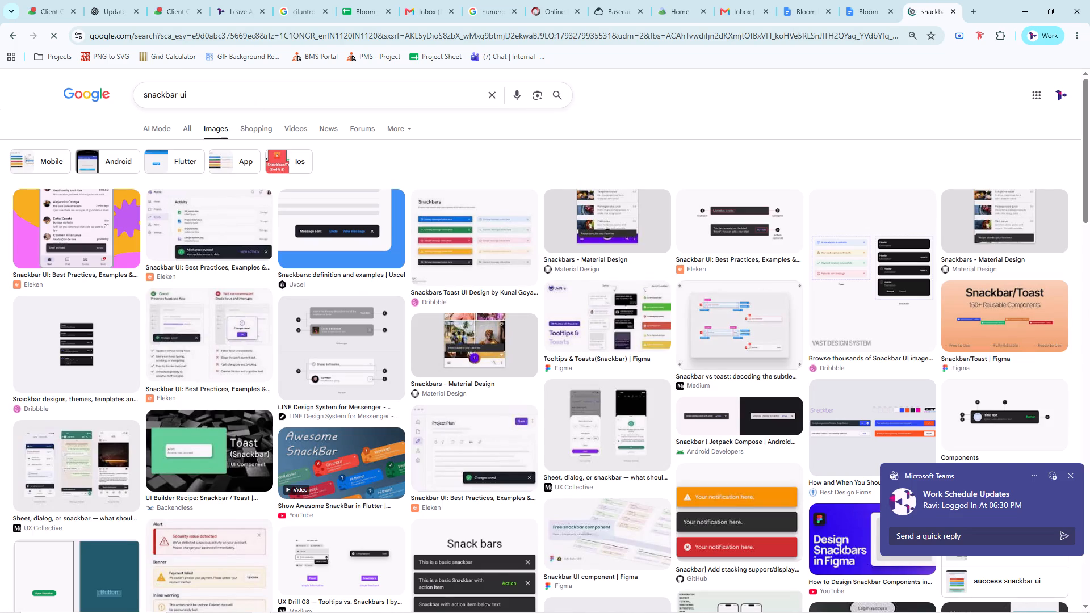
# Switch the "snackbar ui" search from image results to all results, by way of AI Mode.
pyautogui.click(165, 131)
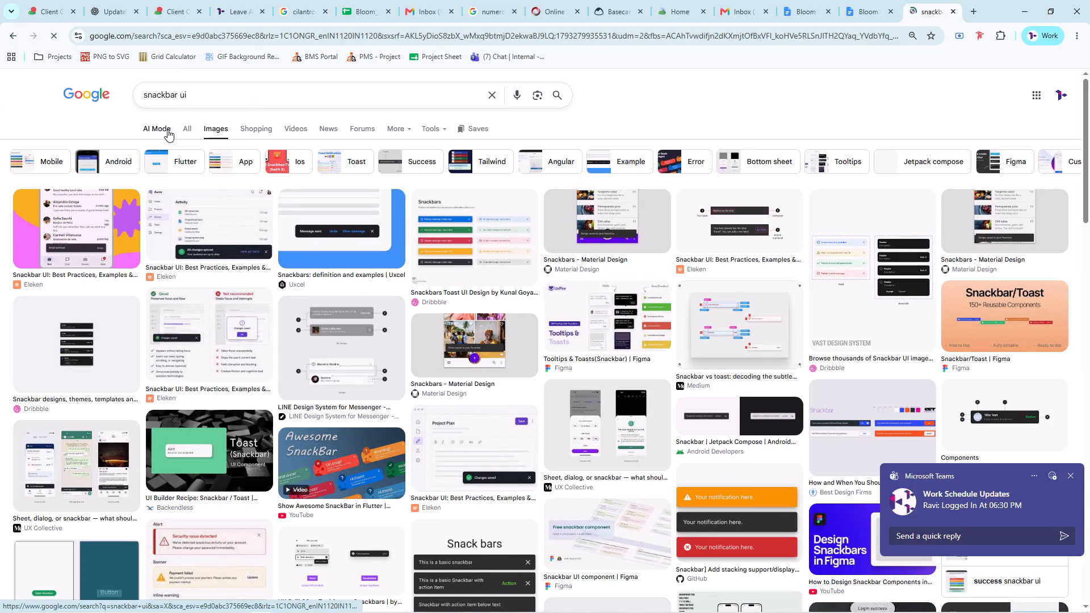
pyautogui.click(297, 94)
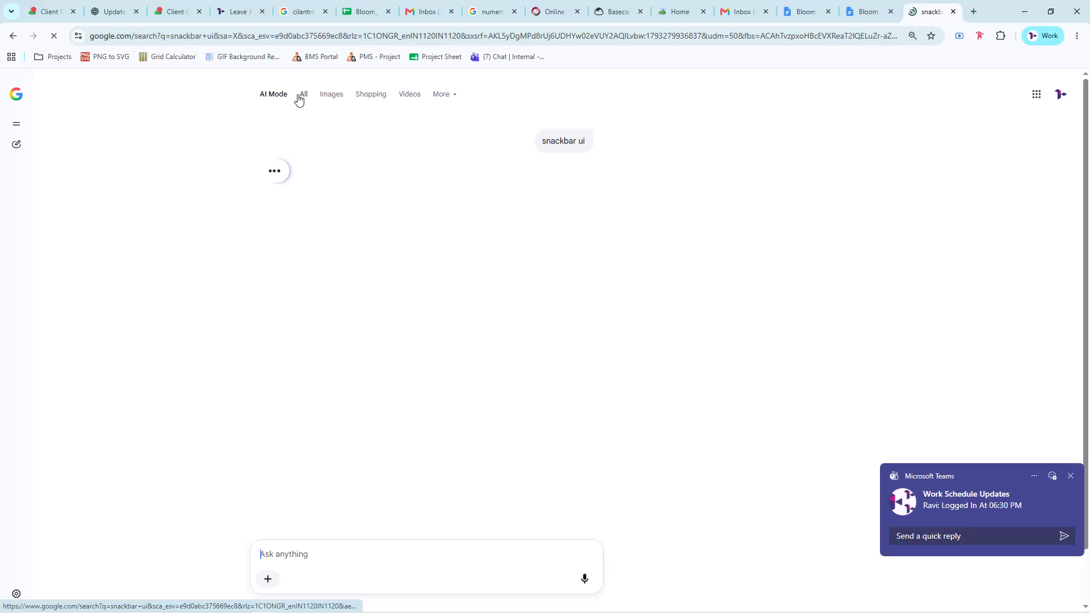
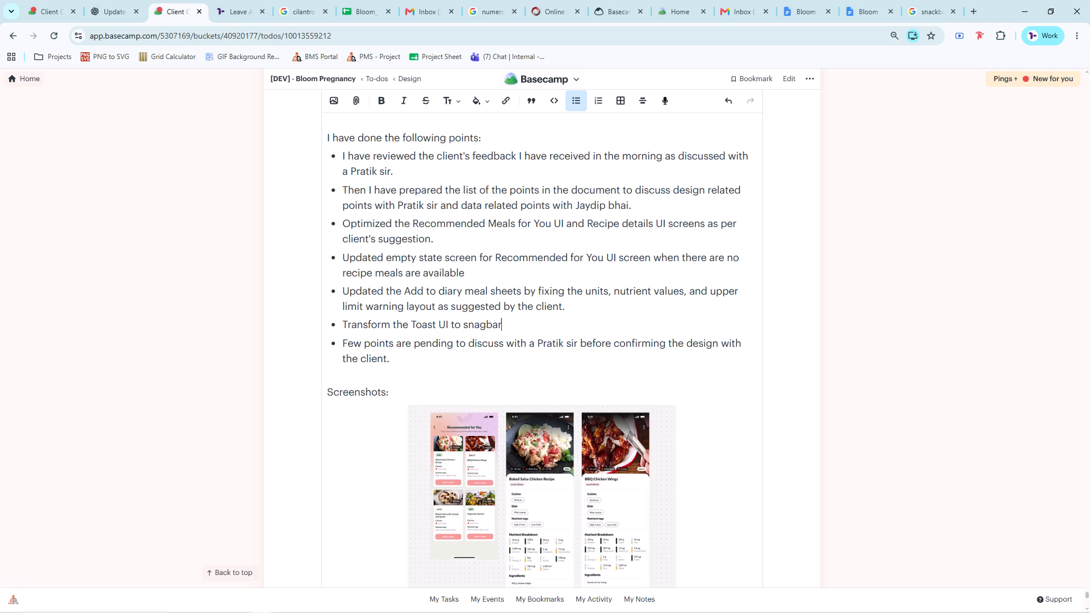
# Correct "snagbar" to "Snackbar" in the Toast UI bullet above the pending-points one.
pyautogui.press('BackSpace')
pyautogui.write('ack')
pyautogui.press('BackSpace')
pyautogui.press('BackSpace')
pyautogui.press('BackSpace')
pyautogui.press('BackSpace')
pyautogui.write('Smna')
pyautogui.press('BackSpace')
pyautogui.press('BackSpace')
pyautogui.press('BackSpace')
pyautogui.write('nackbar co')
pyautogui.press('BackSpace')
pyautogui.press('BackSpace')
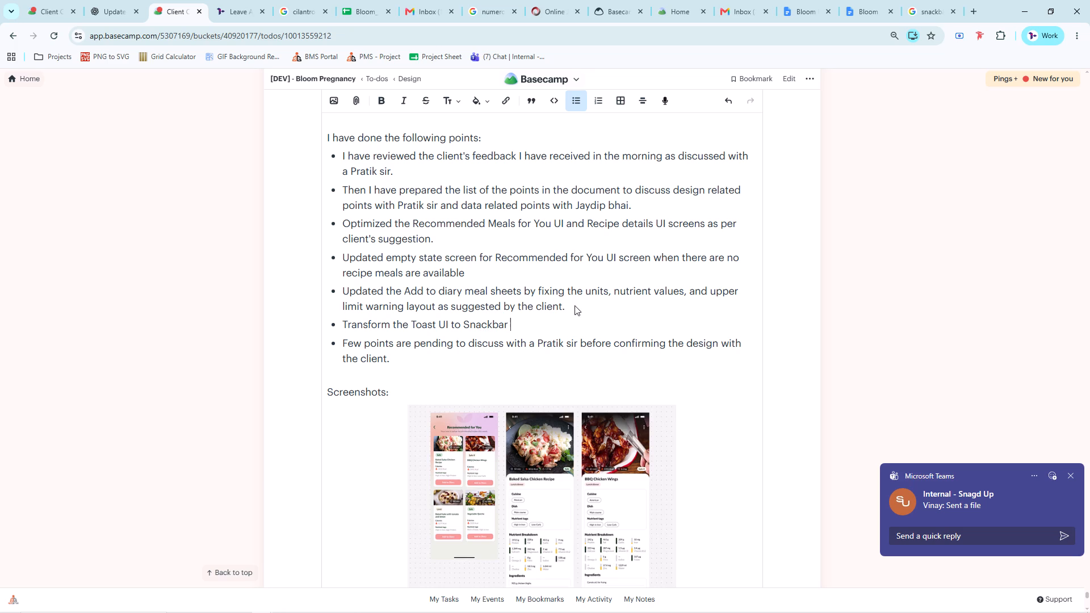
# Extend the Snackbar bullet with "UI component for the meal which is added succesfully.".
pyautogui.write('UI copm')
pyautogui.press('BackSpace')
pyautogui.press('BackSpace')
pyautogui.write('mponent to')
pyautogui.press('space')
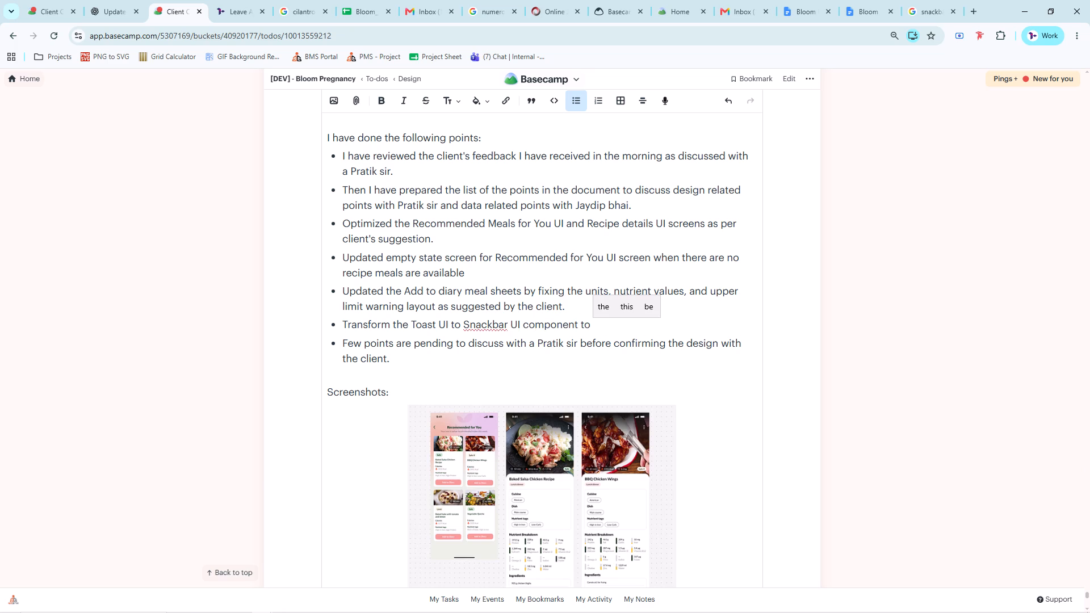
pyautogui.press('BackSpace')
pyautogui.press('BackSpace')
pyautogui.press('BackSpace')
pyautogui.write('for the')
pyautogui.press('space')
pyautogui.write('meals')
pyautogui.press('BackSpace')
pyautogui.press('space')
pyautogui.write('which is')
pyautogui.press('space')
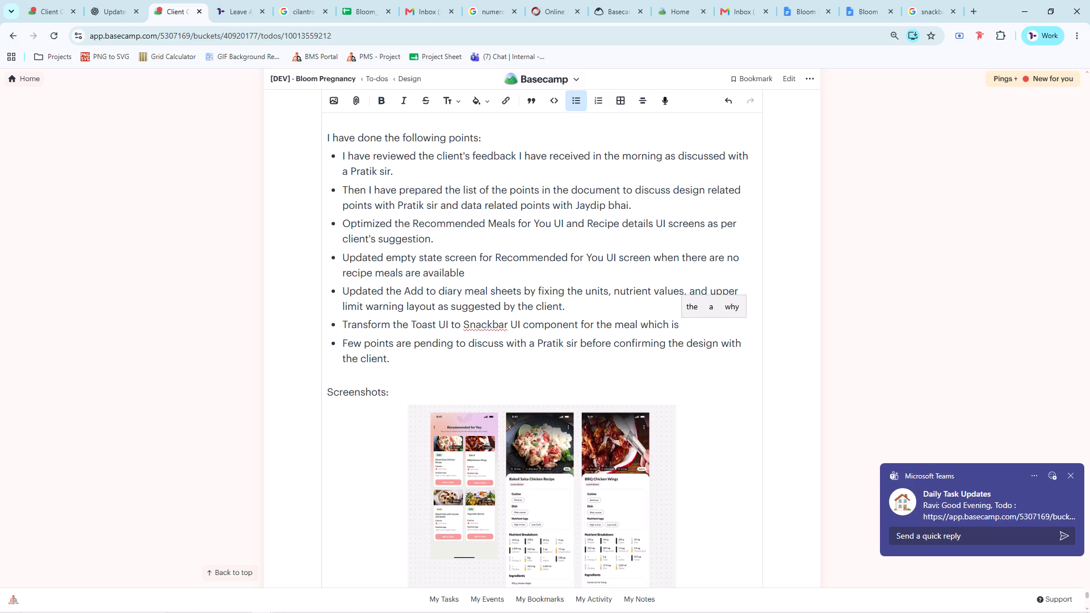
pyautogui.write('added succesfully')
pyautogui.press('.')
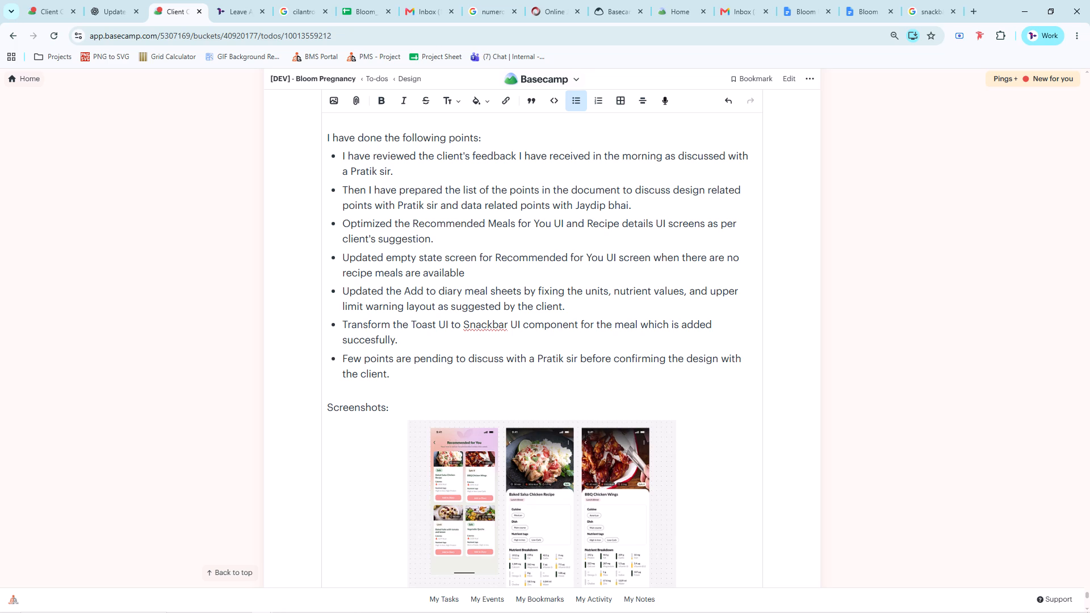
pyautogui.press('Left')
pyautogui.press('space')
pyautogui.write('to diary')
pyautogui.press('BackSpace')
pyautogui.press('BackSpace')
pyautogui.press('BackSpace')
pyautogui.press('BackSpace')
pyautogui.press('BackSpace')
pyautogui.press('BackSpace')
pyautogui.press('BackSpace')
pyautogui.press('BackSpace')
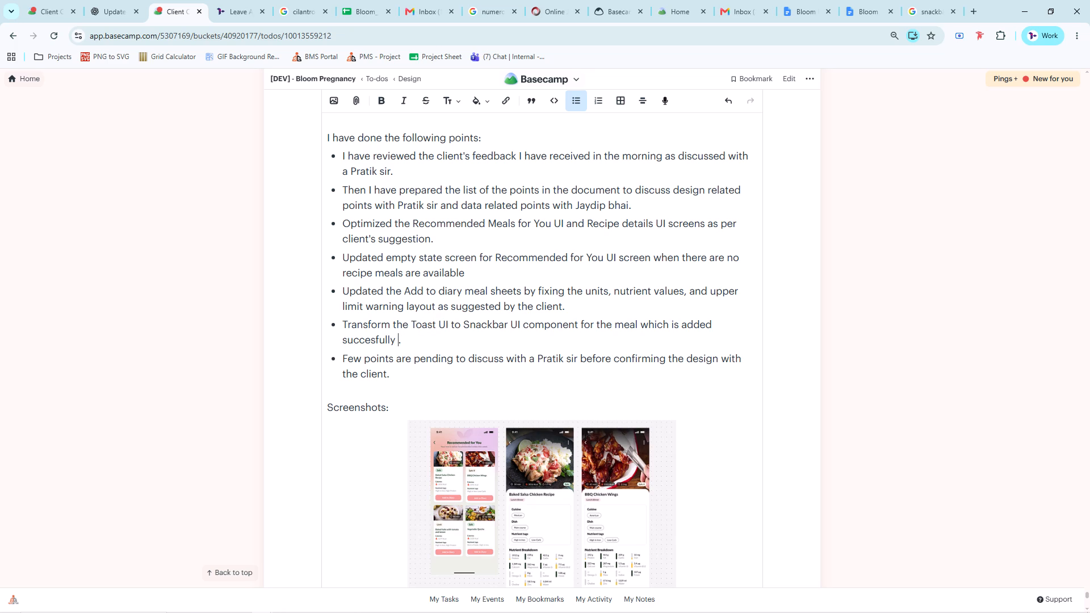
# Insert "into a diary" after "added" in the Snackbar bullet and correct the last word's spelling to "successfully".
pyautogui.click(724, 320)
pyautogui.write('into a diart')
pyautogui.press('BackSpace')
pyautogui.write('y')
pyautogui.press('space')
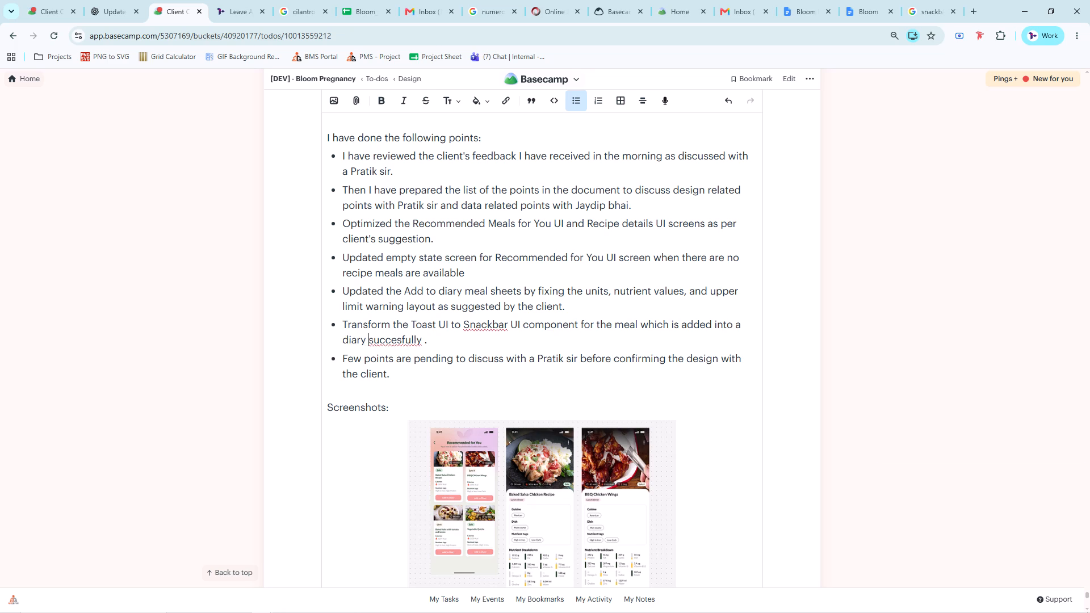
pyautogui.click(401, 342)
pyautogui.press('s')
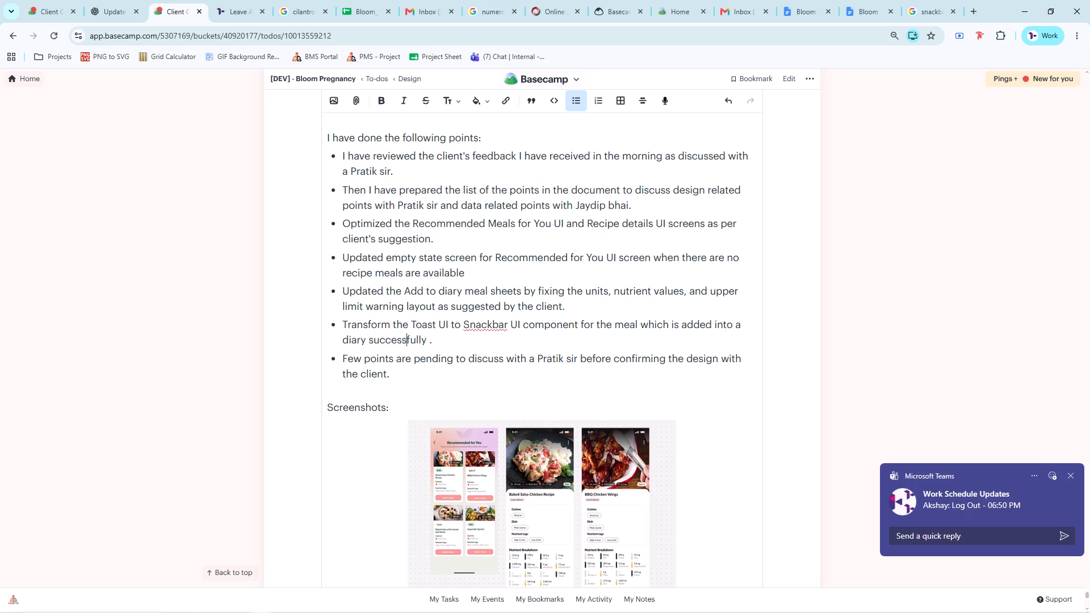
# Replace "Snackbar" with the spelling suggestion "Snack bar" and remove the stray space before that bullet's final period.
pyautogui.click(460, 343)
pyautogui.rightClick(476, 322)
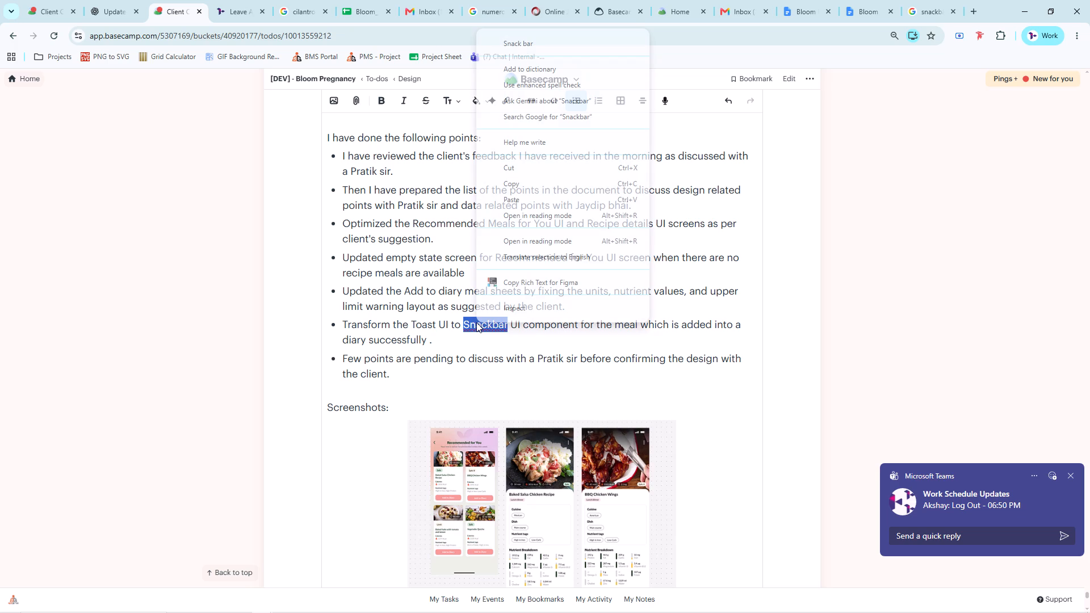
pyautogui.click(523, 42)
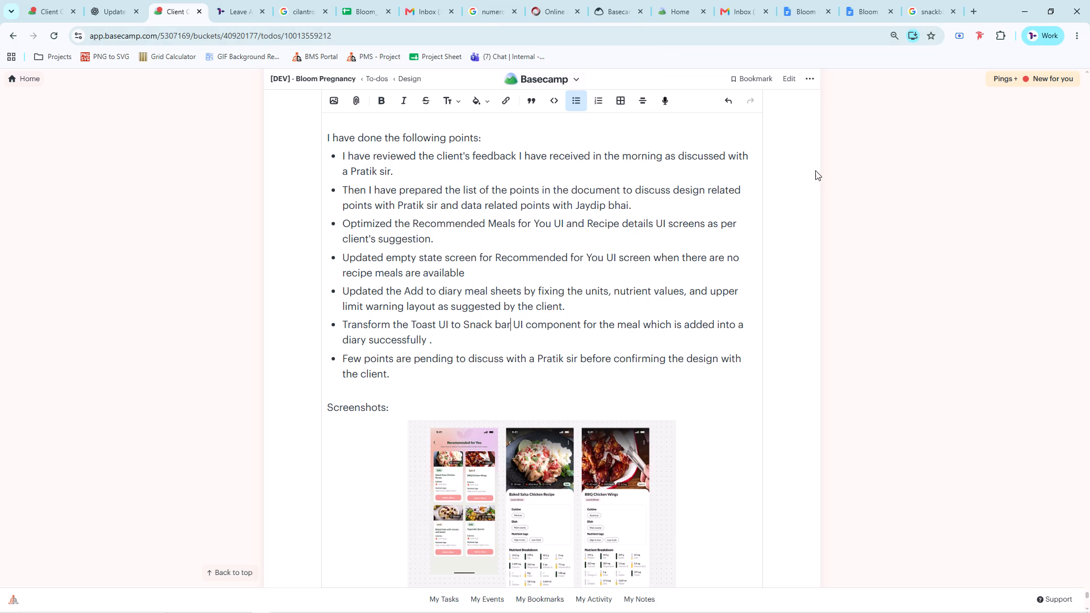
pyautogui.hotkey('alt', 'Tab')
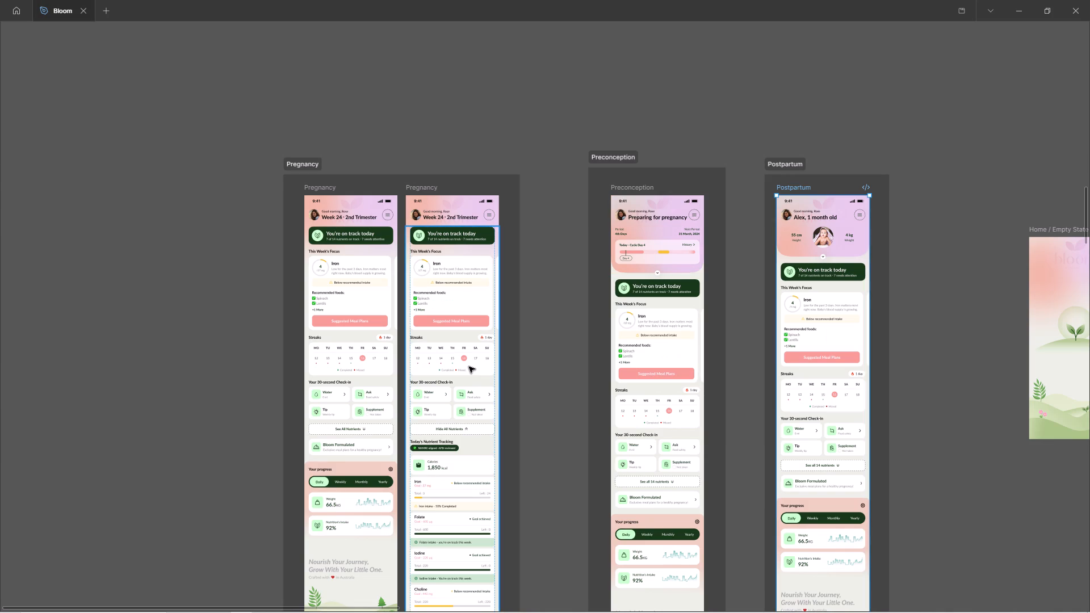
pyautogui.scroll(-5, 400, 333)
pyautogui.scroll(5, 400, 333)
pyautogui.hotkey('alt', 'Tab')
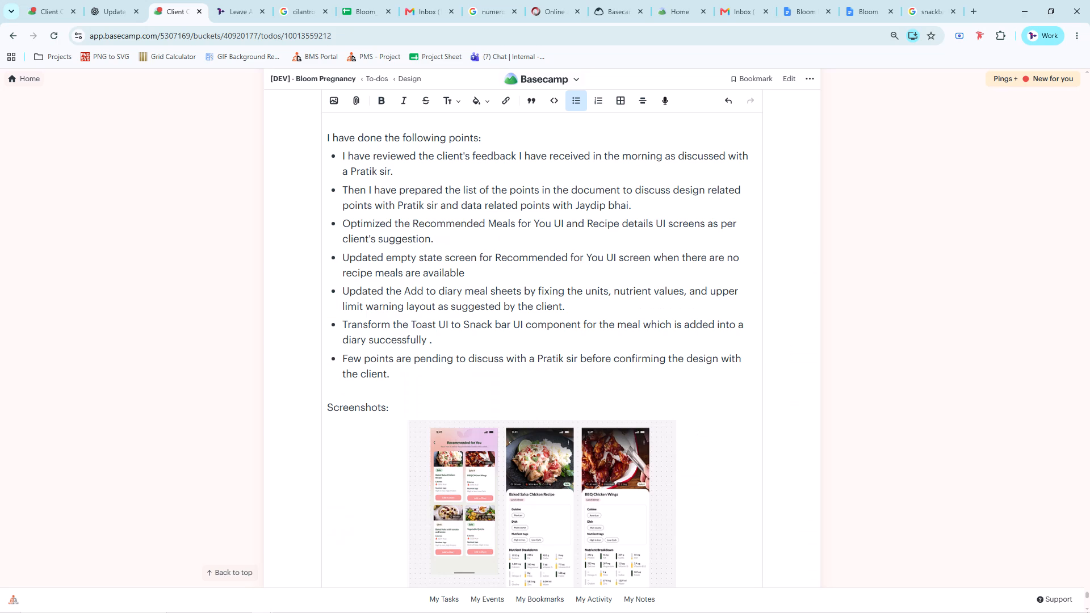
pyautogui.click(422, 369)
pyautogui.click(476, 341)
pyautogui.press('BackSpace')
pyautogui.press('BackSpace')
pyautogui.press('.')
# Add a bullet above the pending-points one reading "Updated the Pregnancy, Postpartum and Preconception Users", checking the design in Figma.
pyautogui.press('Return')
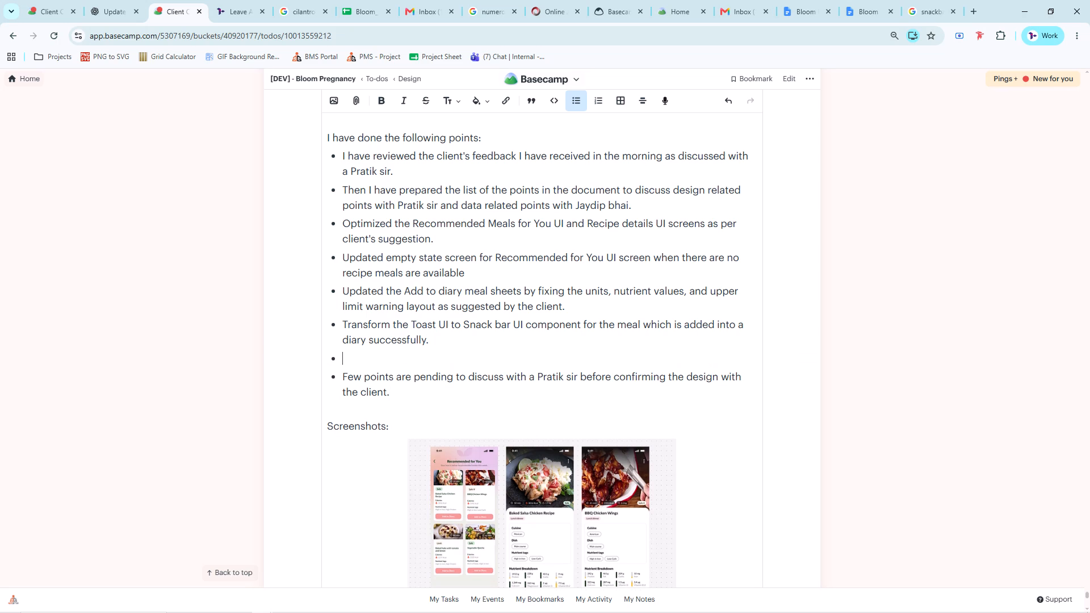
pyautogui.write('Updated the')
pyautogui.press('space')
pyautogui.hotkey('alt', 'Tab')
pyautogui.hotkey('alt', 'Tab')
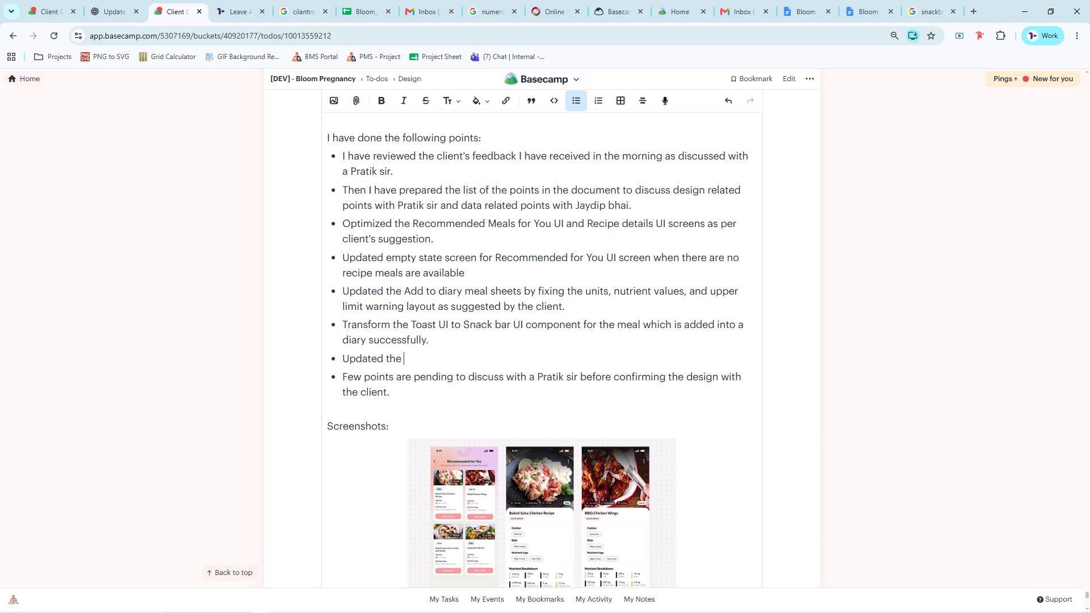
pyautogui.write('Pregnnacy')
pyautogui.press('BackSpace')
pyautogui.press('BackSpace')
pyautogui.press('BackSpace')
pyautogui.press('BackSpace')
pyautogui.write('ancy')
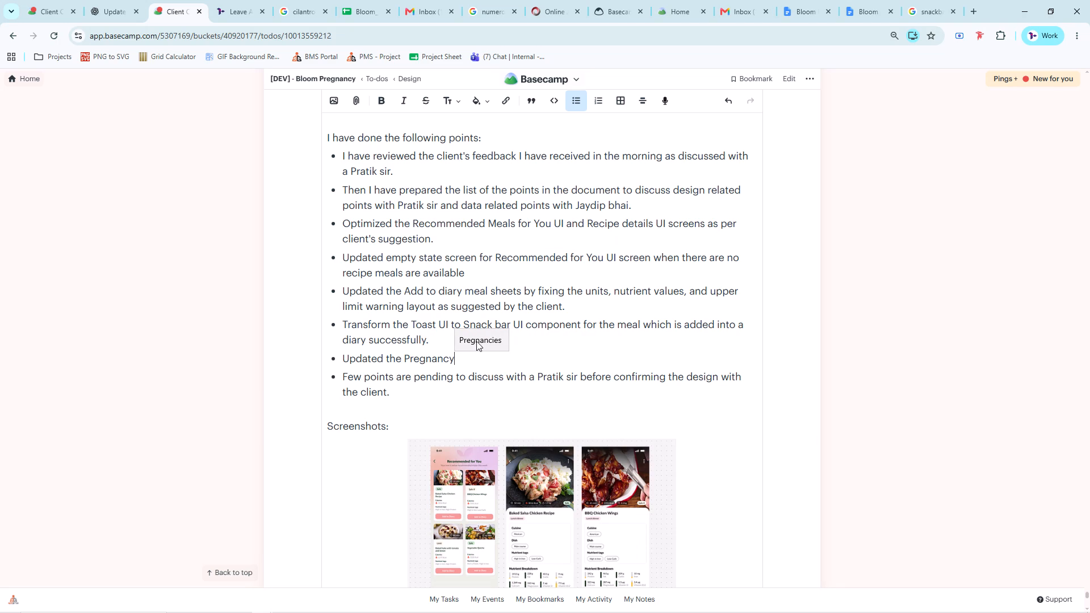
pyautogui.write(', Postpartum and Pren')
pyautogui.press('BackSpace')
pyautogui.write('conception')
pyautogui.press('space')
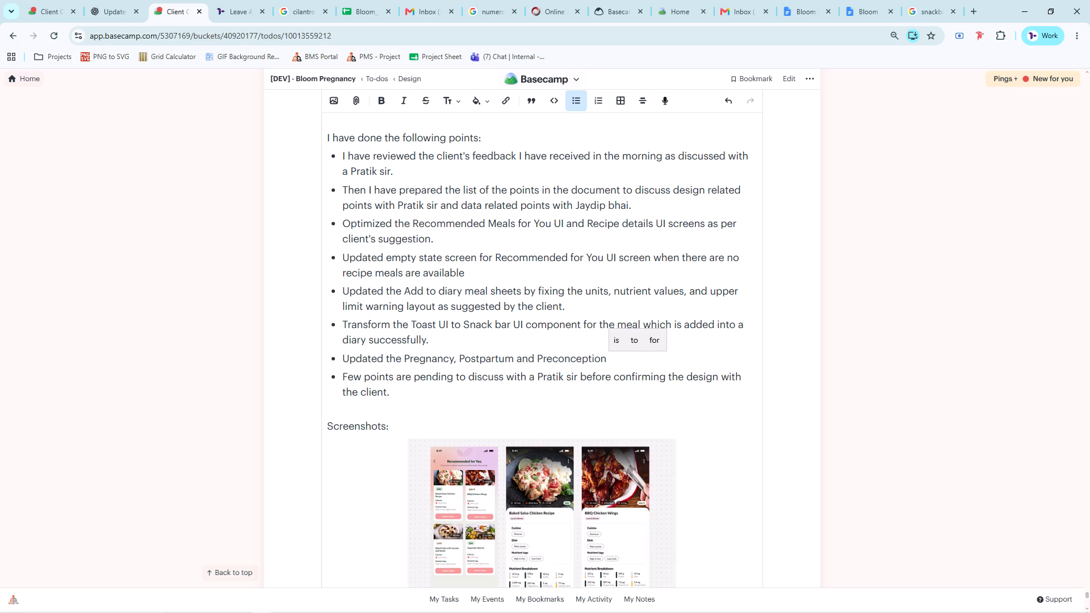
pyautogui.write('UI')
pyautogui.press('BackSpace')
pyautogui.write('sers')
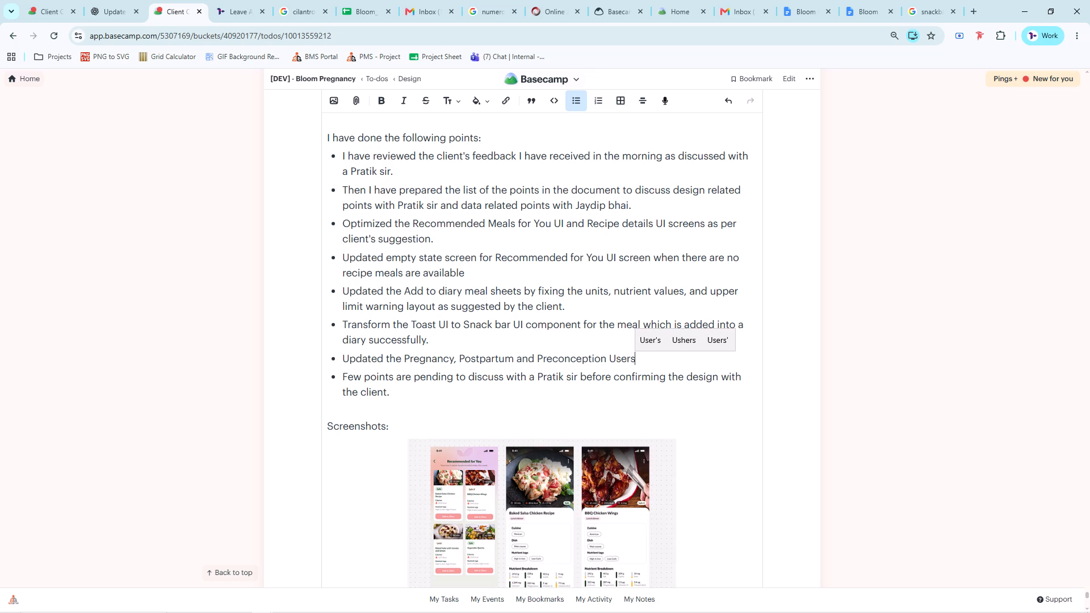
# Insert "Home UI screen for the" before "Pregnancy" in the new bullet.
pyautogui.click(403, 362)
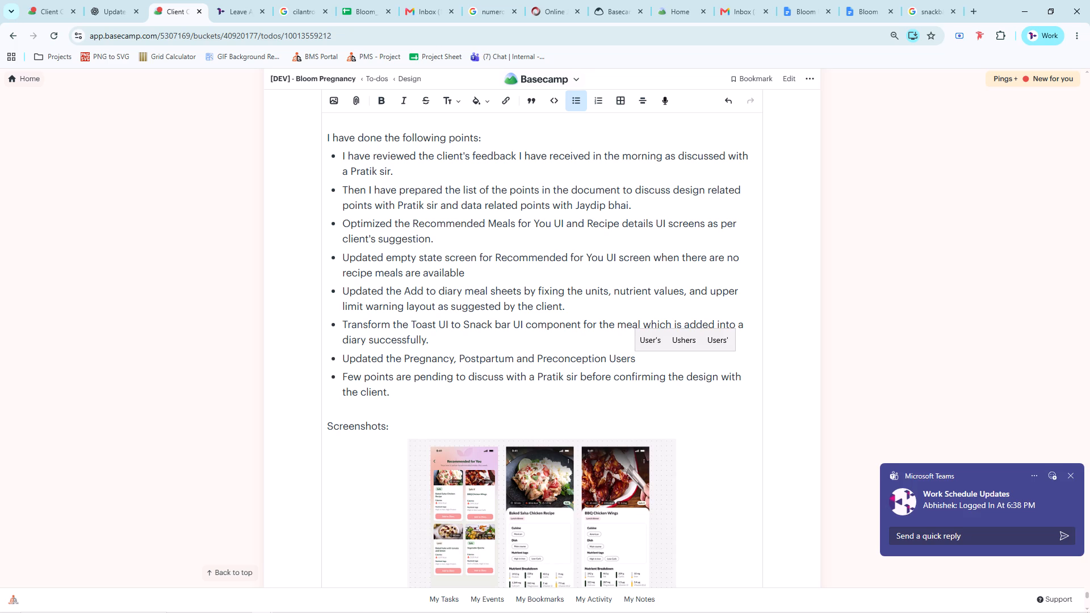
pyautogui.write('Home UI')
pyautogui.press('space')
pyautogui.write('screes')
pyautogui.press('BackSpace')
pyautogui.write('ns')
pyautogui.press('BackSpace')
pyautogui.press('space')
pyautogui.write('for the')
pyautogui.press('space')
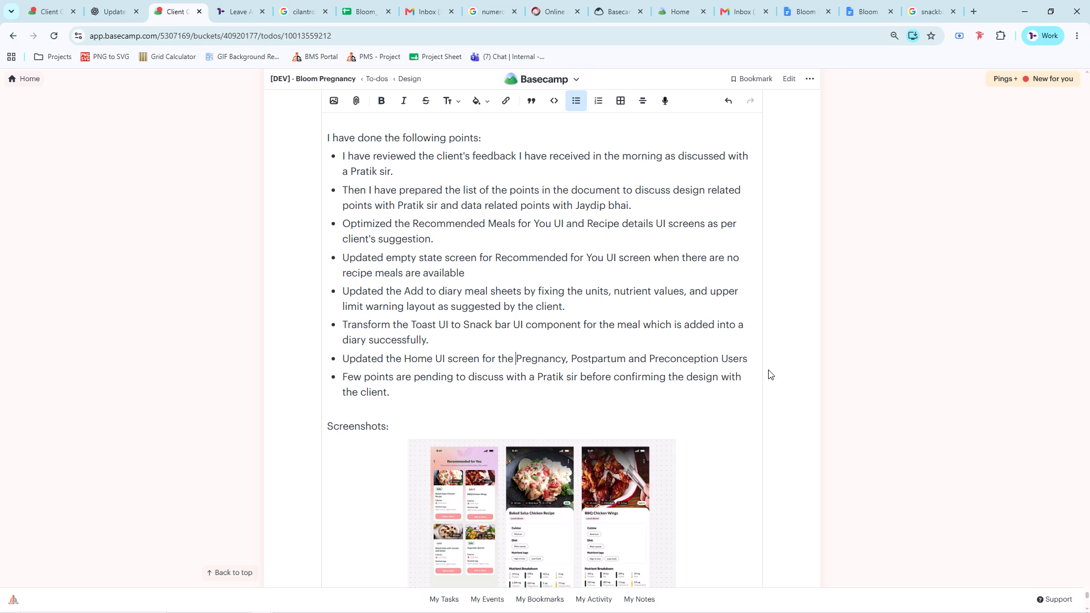
# Finish the Home UI screen bullet with "as per client's feedback.".
pyautogui.click(752, 358)
pyautogui.press('space')
pyautogui.write('as')
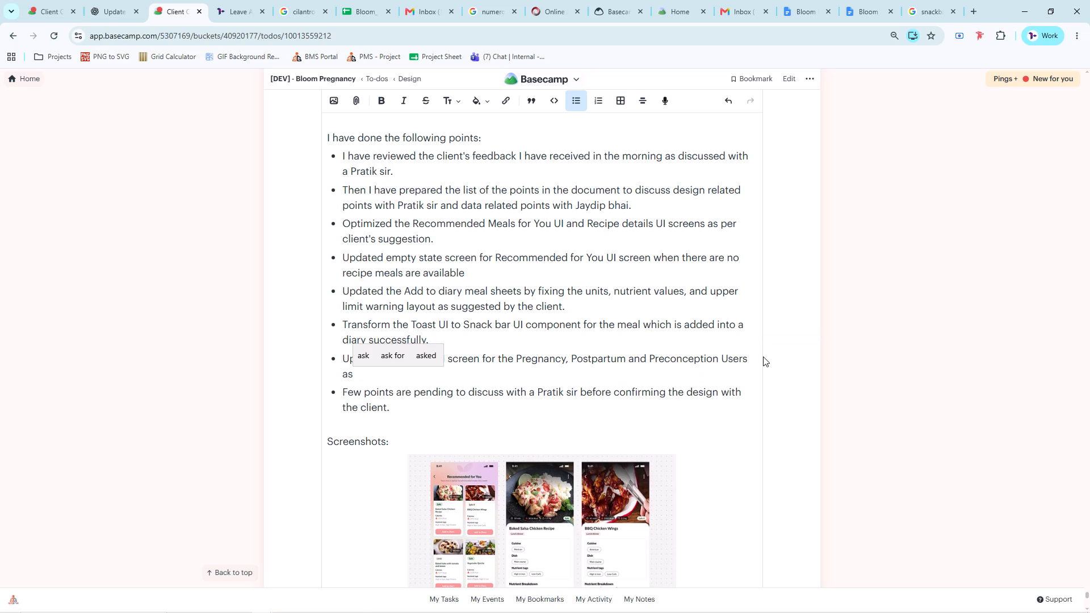
pyautogui.press('space')
pyautogui.write('e')
pyautogui.press('BackSpace')
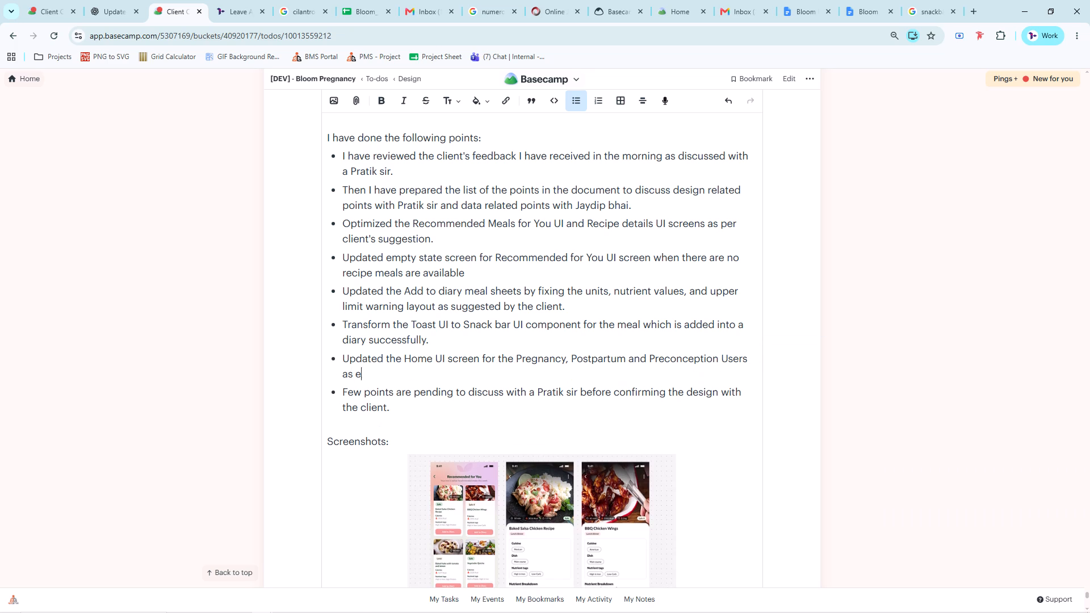
pyautogui.write("per client's feedback")
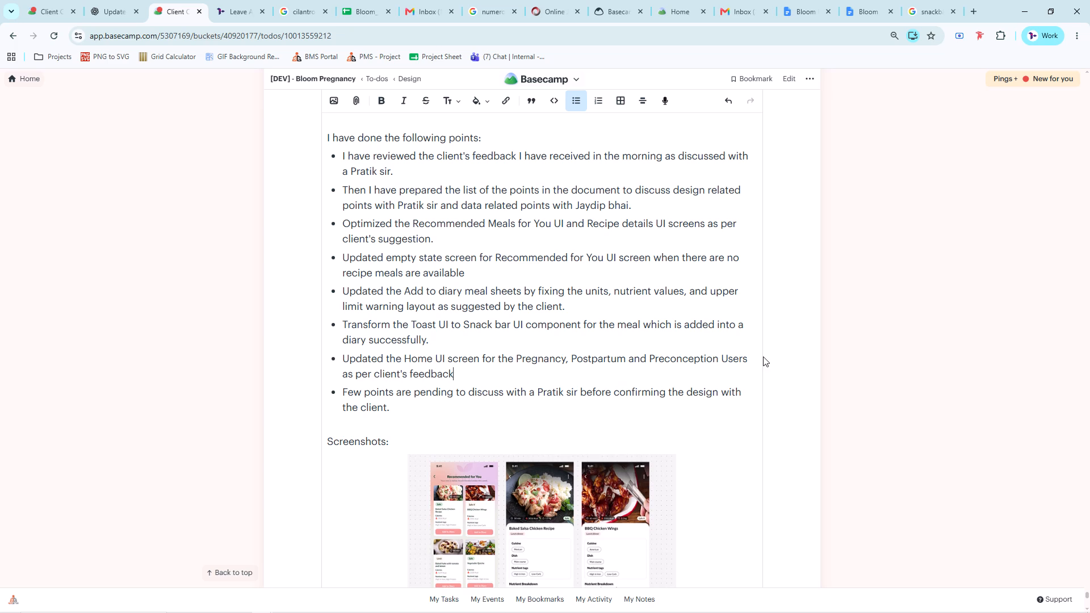
pyautogui.press('.')
# Check the attached screenshots below the bullets and save the edited comment.
pyautogui.scroll(-4, 762, 372)
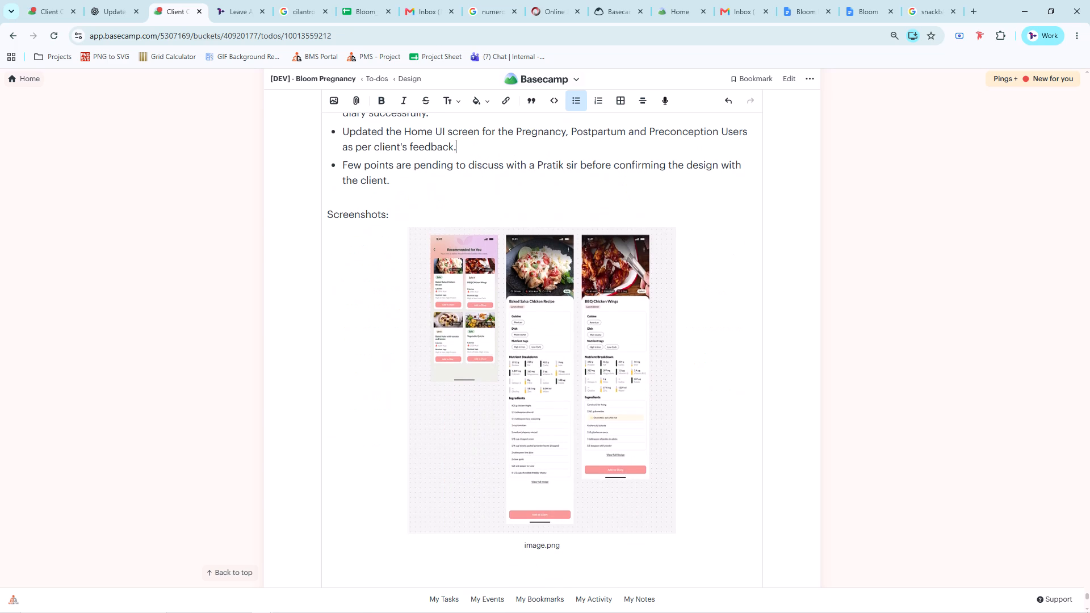
pyautogui.scroll(4, 512, 291)
pyautogui.scroll(-10, 514, 301)
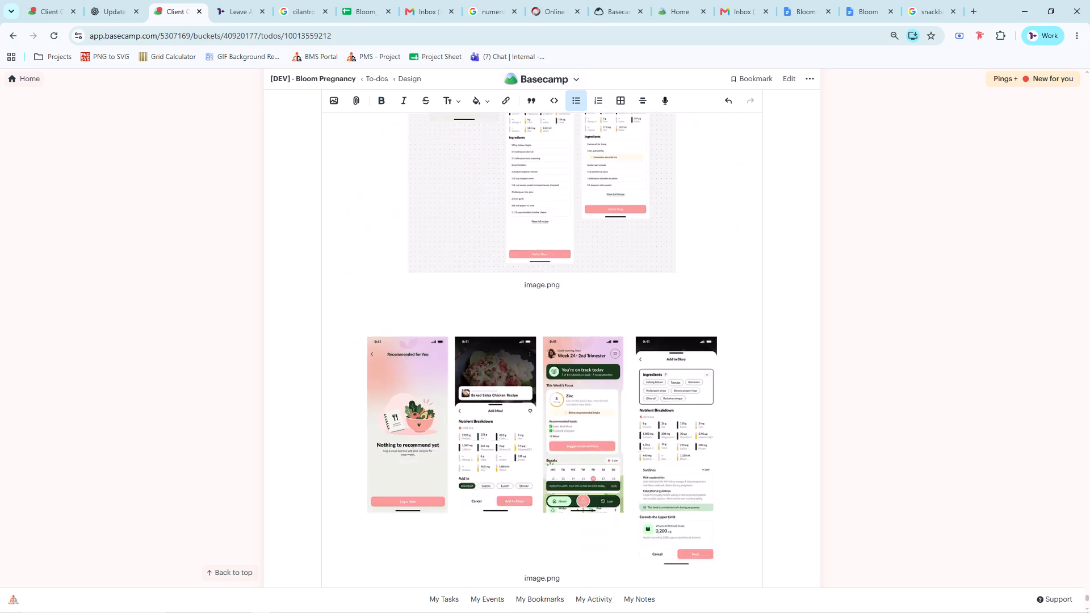
pyautogui.scroll(-13, 515, 321)
pyautogui.click(337, 353)
# Look over the saved comment and copy its link.
pyautogui.scroll(6, 500, 385)
pyautogui.scroll(-1, 506, 405)
pyautogui.scroll(3, 506, 405)
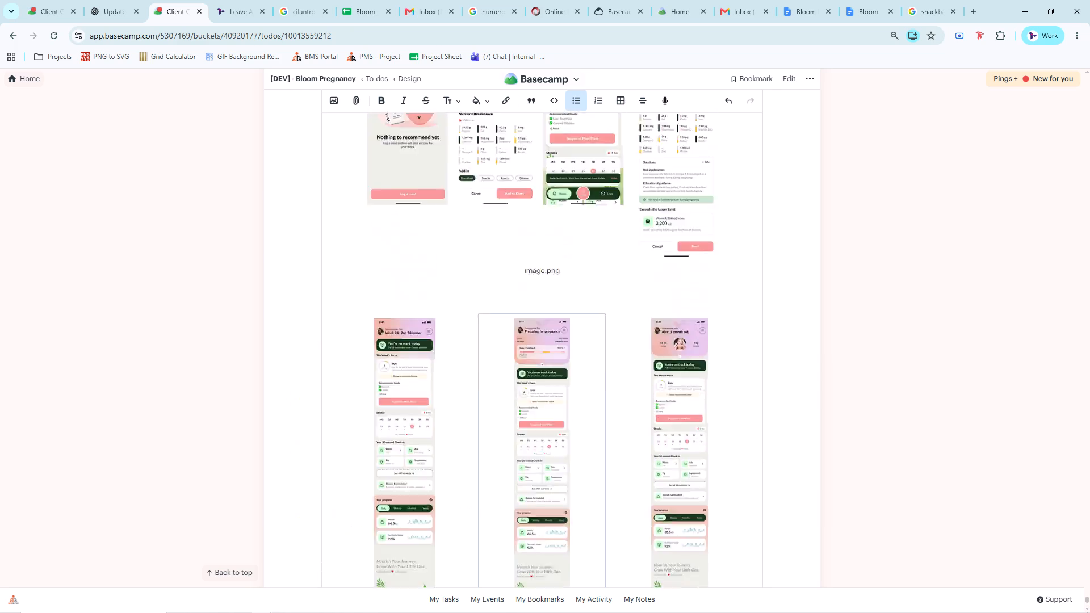
pyautogui.scroll(15, 506, 405)
pyautogui.scroll(-4, 513, 418)
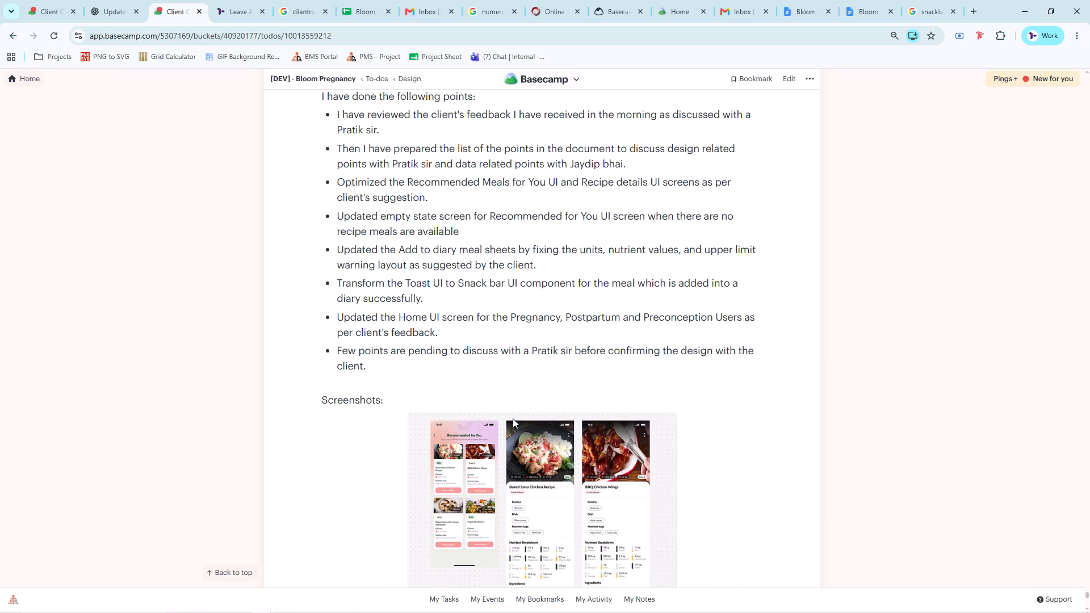
pyautogui.scroll(2, 513, 417)
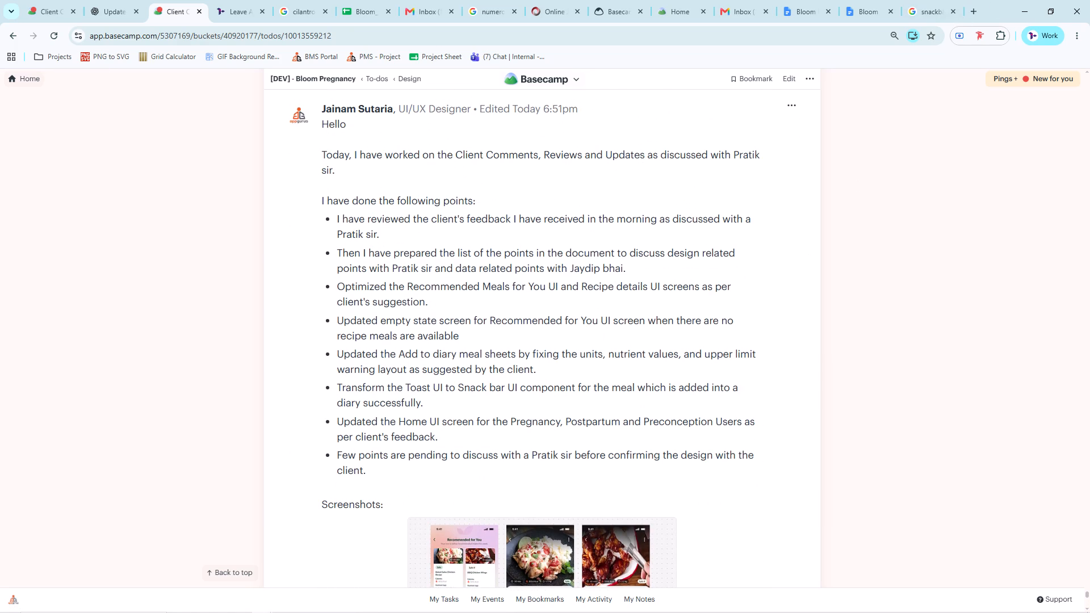
pyautogui.click(792, 104)
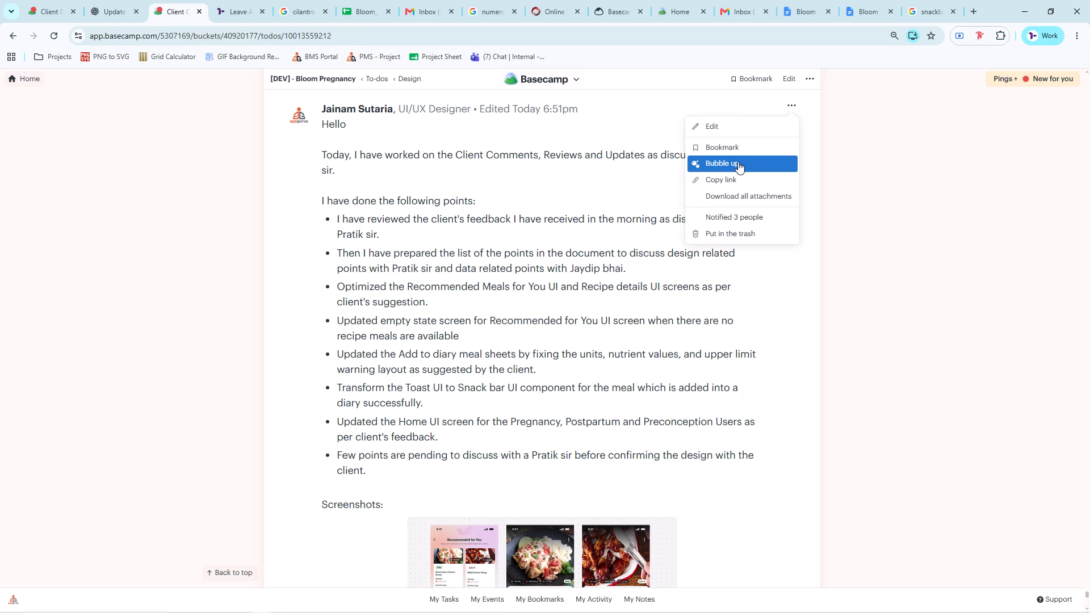
pyautogui.click(737, 174)
# Open the PMS portal in a new tab and open the Bloom Pregnancy project from the client projects list.
pyautogui.click(971, 14)
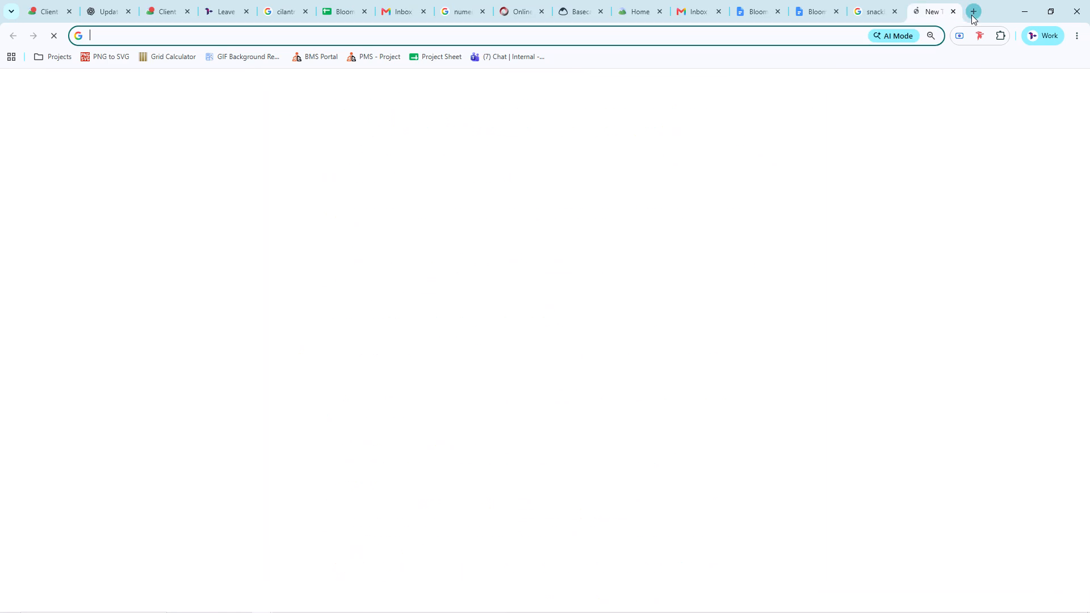
pyautogui.write('pms')
pyautogui.press('Return')
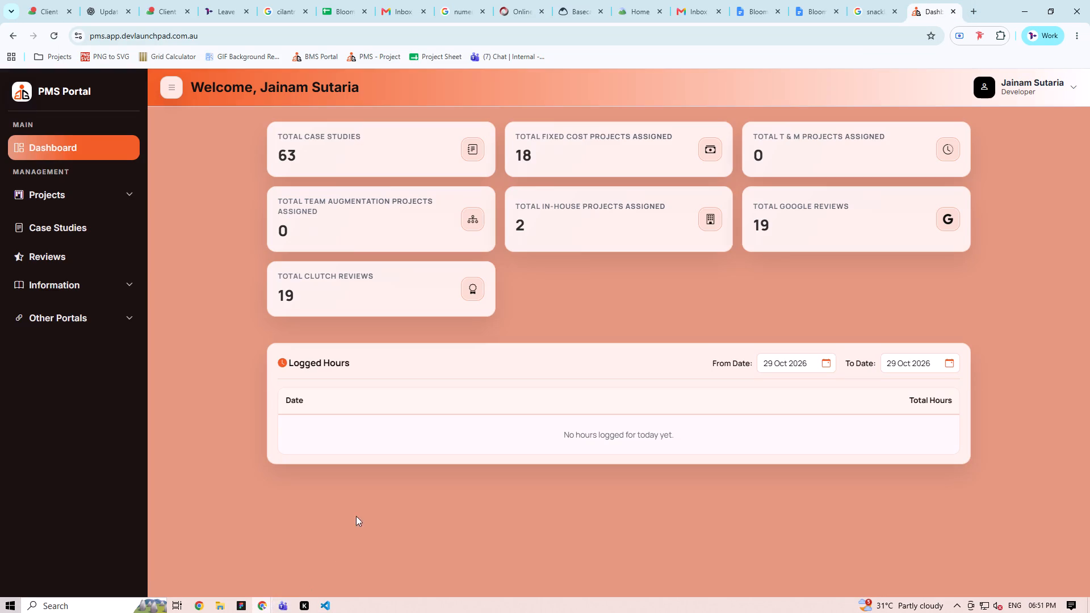
pyautogui.click(87, 195)
pyautogui.click(82, 221)
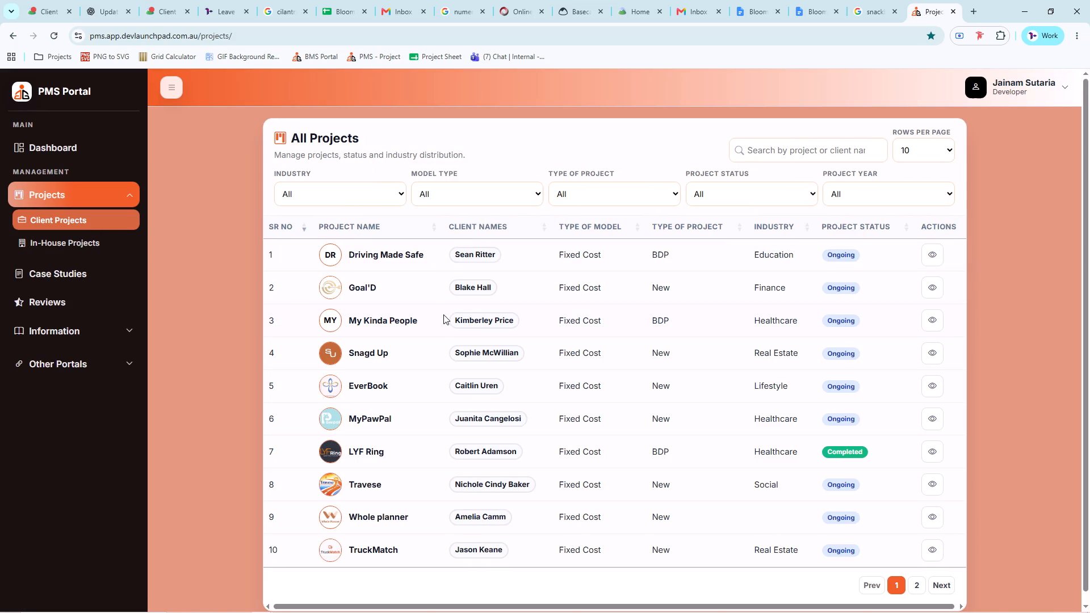
pyautogui.click(908, 586)
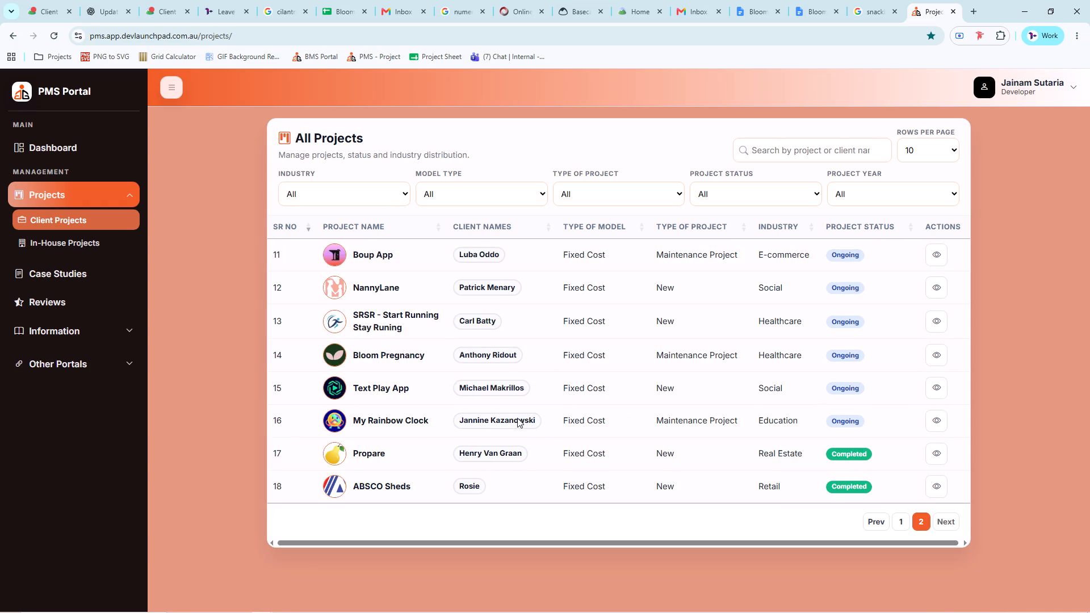
pyautogui.click(384, 352)
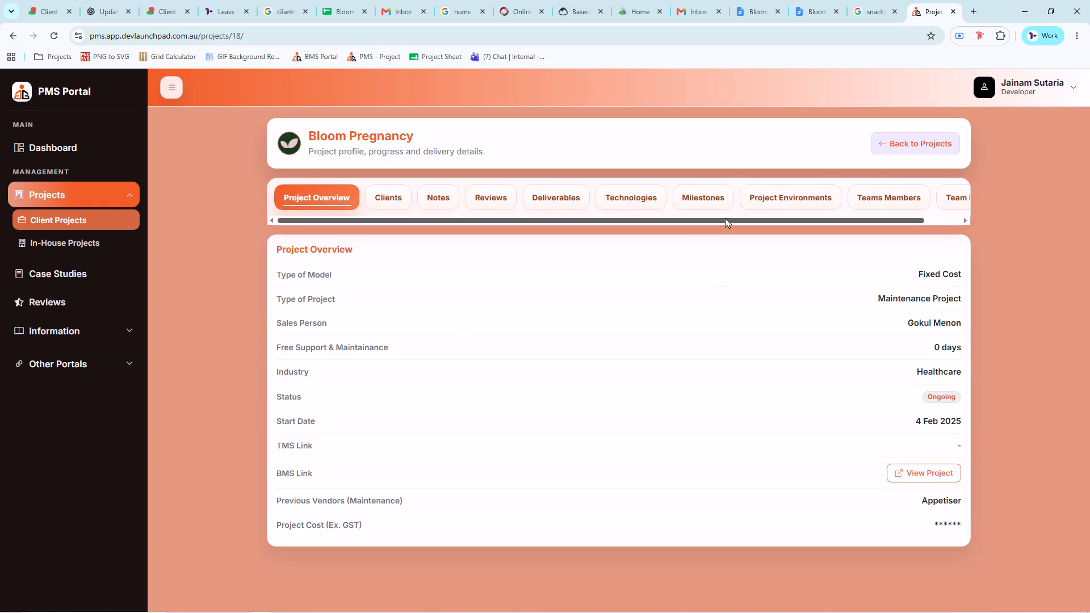
# Fill in the project's Team Hours log with 5.5 hours, module UI/UX Design and the Basecamp to-do Client Comments, Reviews and Updates.
pyautogui.moveTo(726, 218); pyautogui.dragTo(987, 222)
pyautogui.click(931, 202)
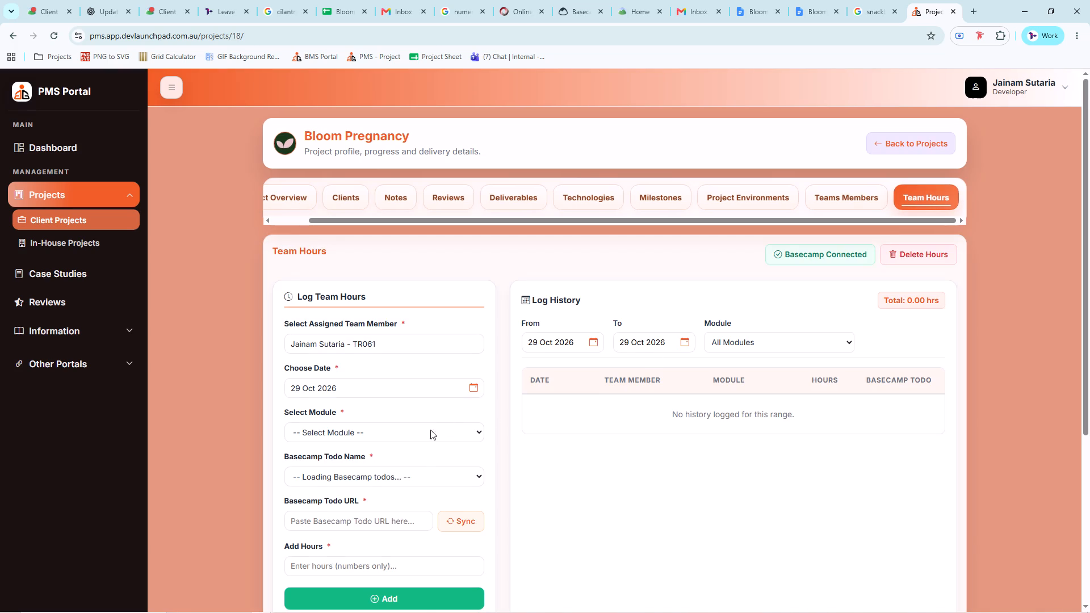
pyautogui.click(374, 561)
pyautogui.write('5.5')
pyautogui.click(402, 482)
pyautogui.click(403, 469)
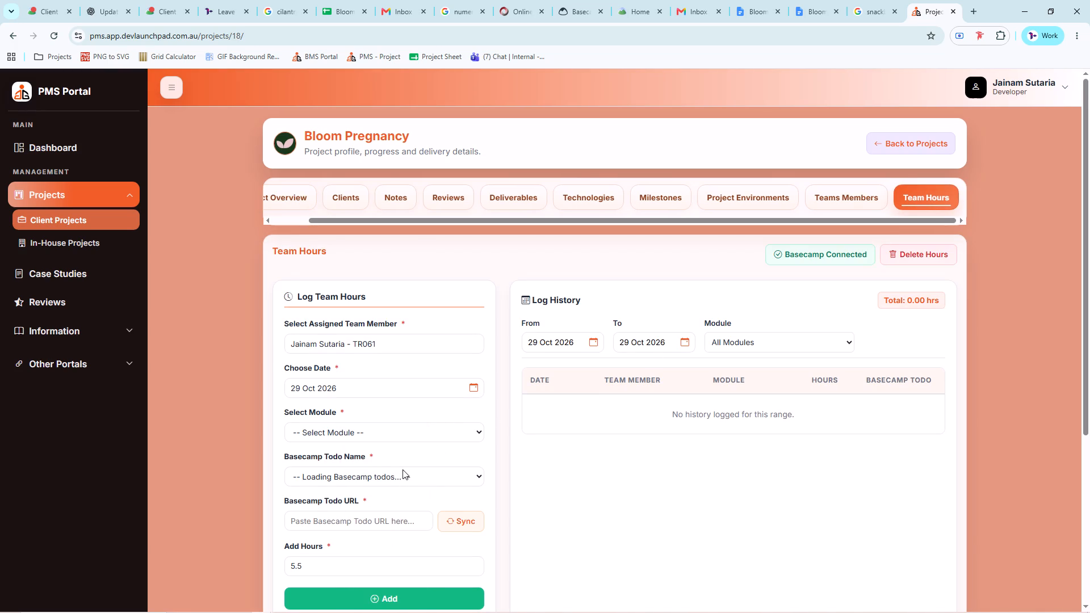
pyautogui.click(395, 472)
pyautogui.click(383, 427)
pyautogui.click(366, 402)
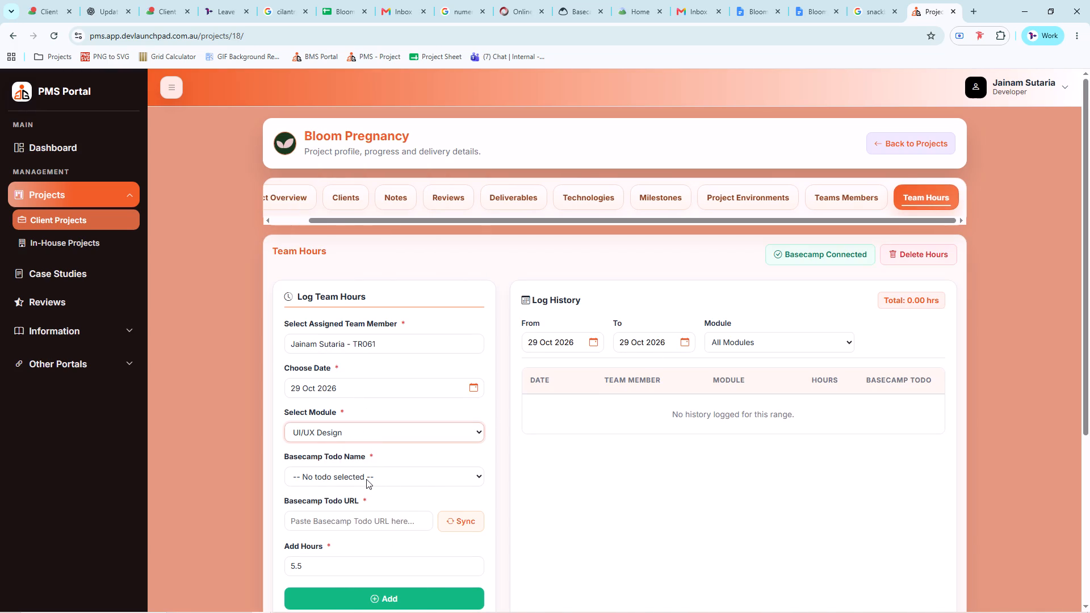
pyautogui.click(366, 478)
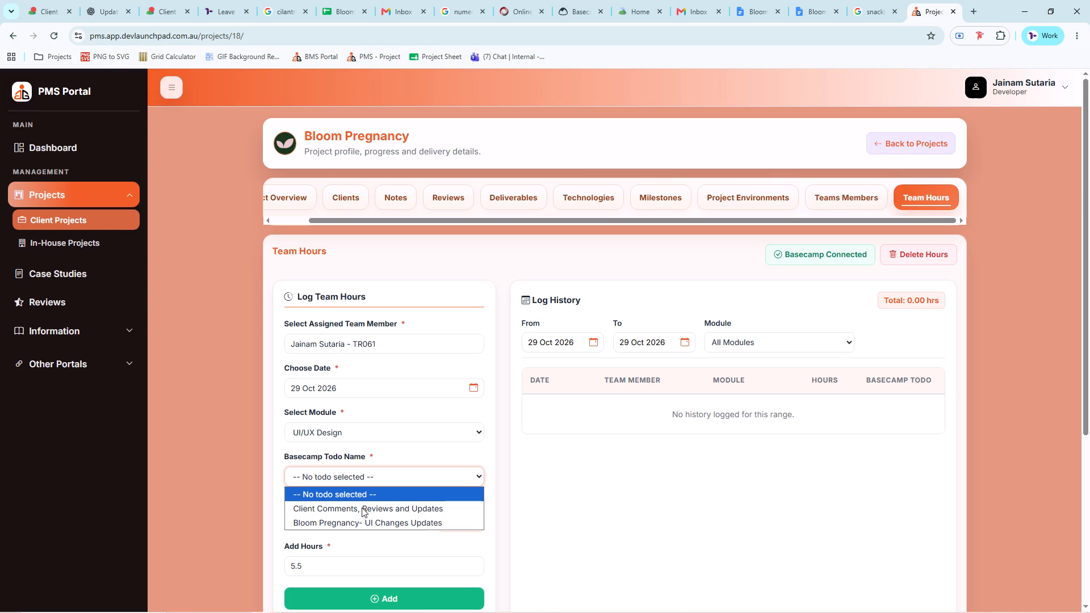
pyautogui.click(362, 507)
# Copy the Basecamp to-do URL from the hours form and open it in a new tab to check which comment it leads to.
pyautogui.scroll(-2, 393, 541)
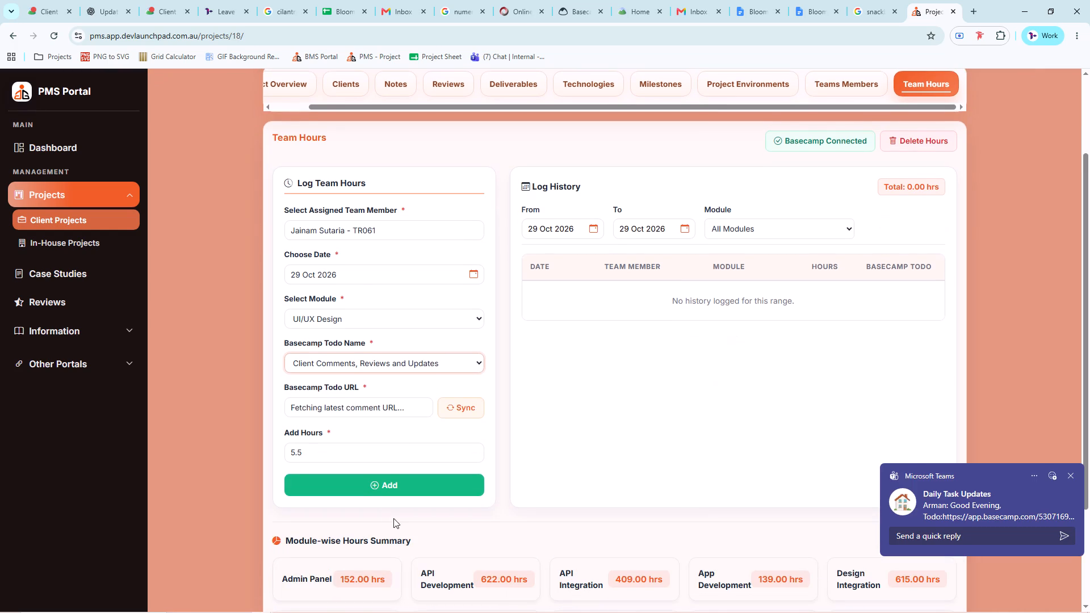
pyautogui.doubleClick(383, 408)
pyautogui.doubleClick(378, 418)
pyautogui.tripleClick(379, 410)
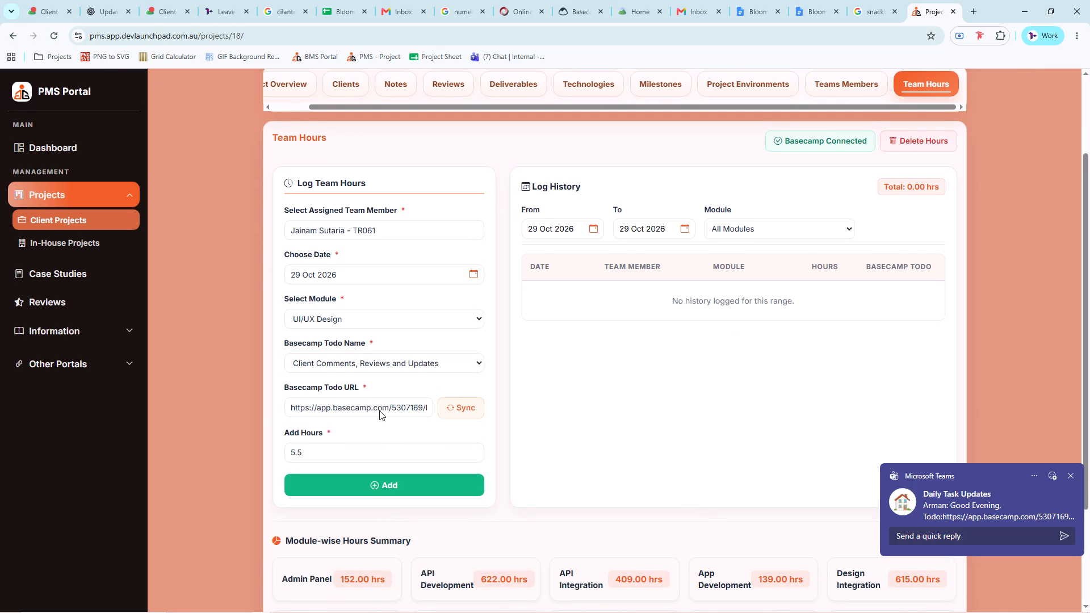
pyautogui.hotkey('ctrl', 'c')
pyautogui.click(969, 9)
pyautogui.hotkey('ctrl', 'v')
pyautogui.press('Return')
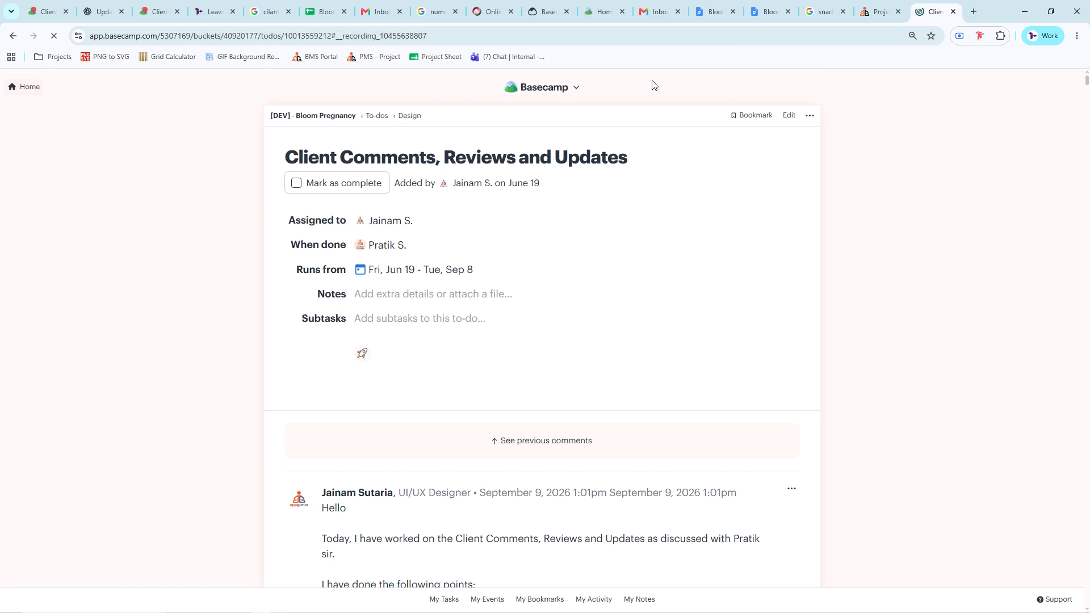
# Return to the Bloom Pregnancy project in the PMS portal and add the filled-in hours entry.
pyautogui.click(874, 0)
pyautogui.click(419, 484)
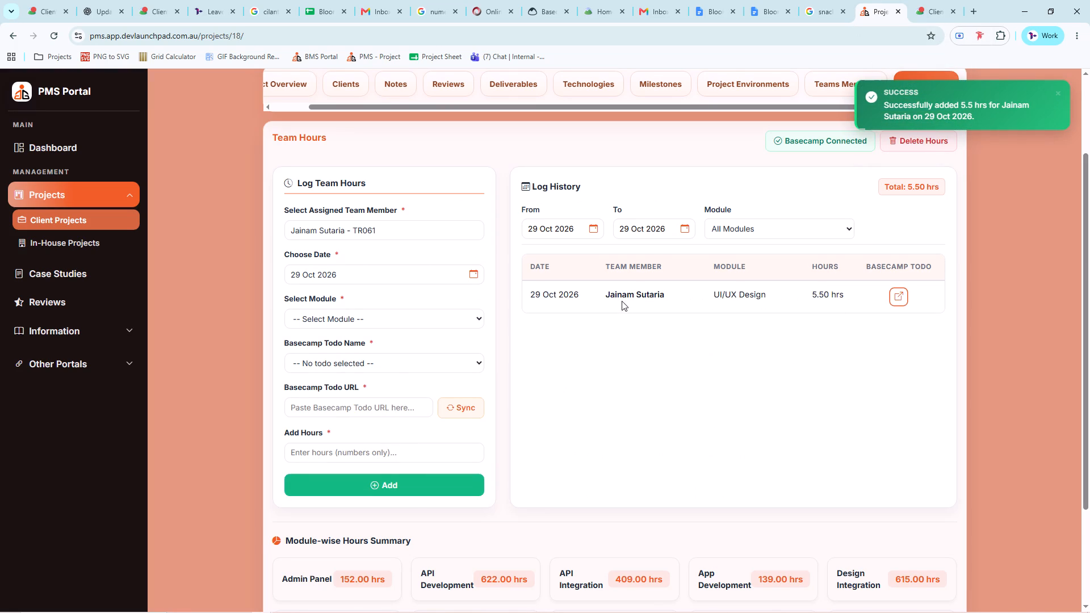
pyautogui.click(363, 311)
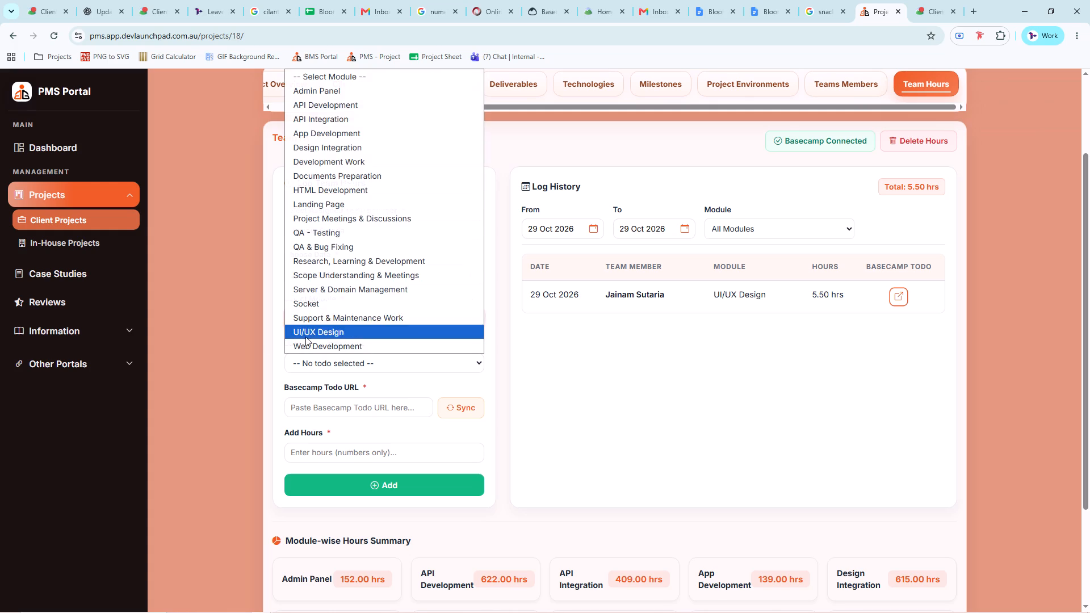
pyautogui.click(258, 337)
# Expand the 29 Oct 2026 logged hours on the dashboard and open the Bloom Pregnancy entry's Basecamp to-do link to check it.
pyautogui.click(70, 152)
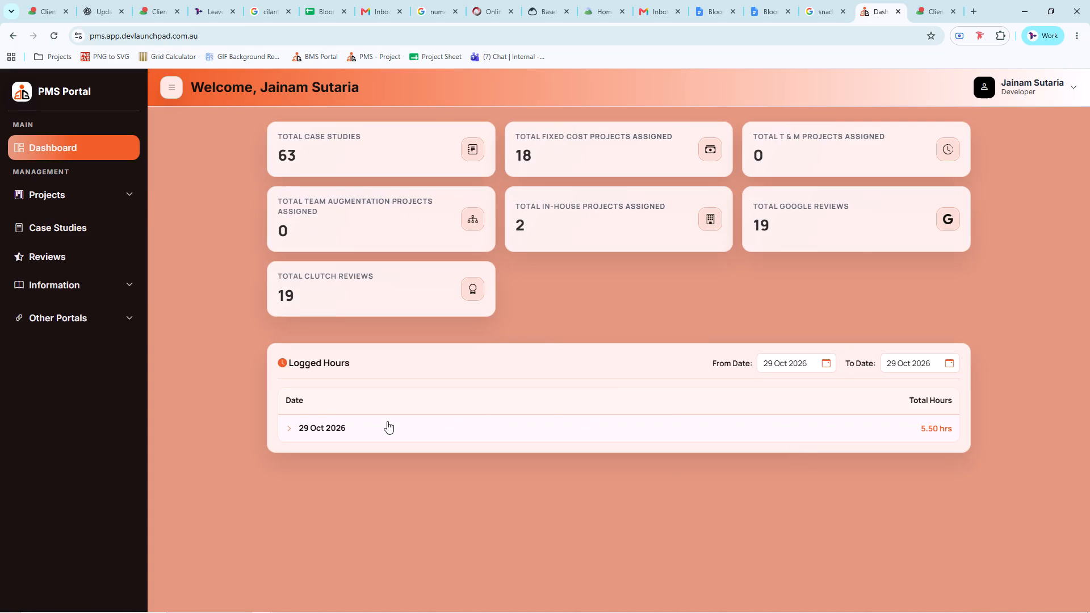
pyautogui.click(387, 421)
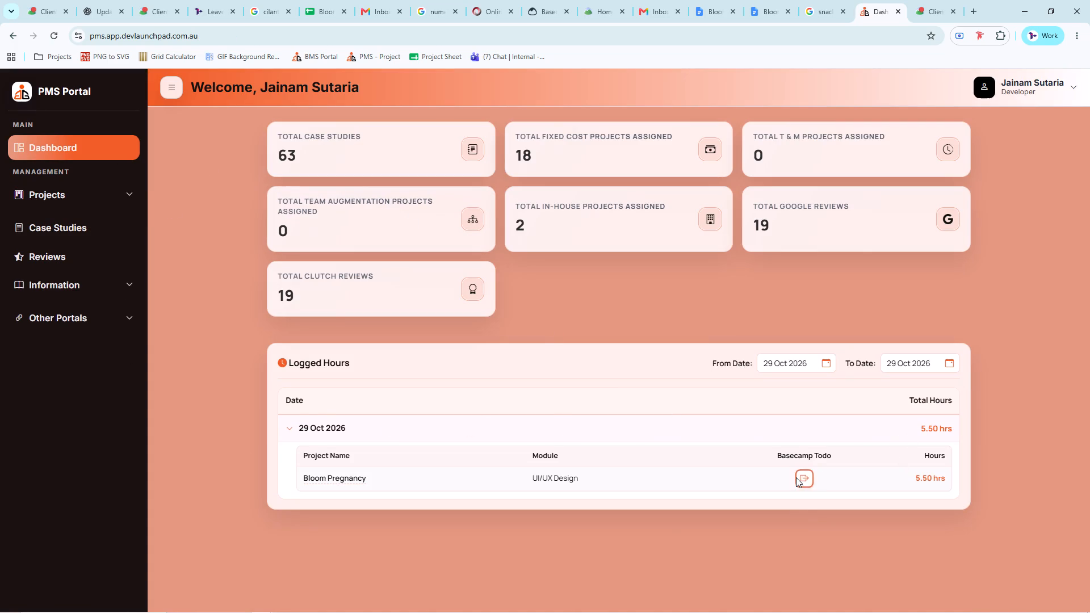
pyautogui.click(796, 477)
pyautogui.click(805, 478)
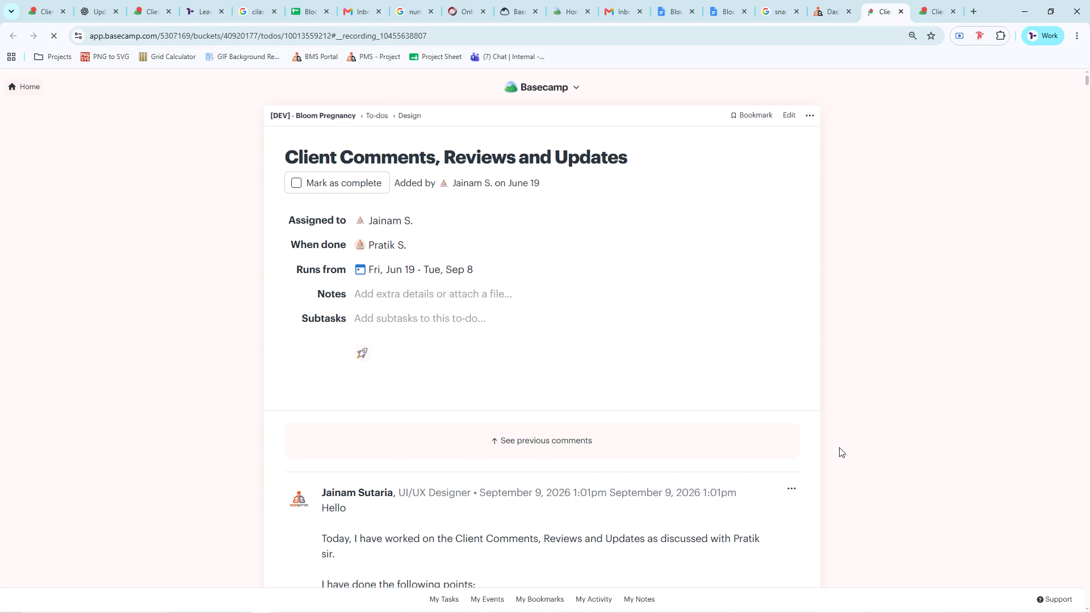
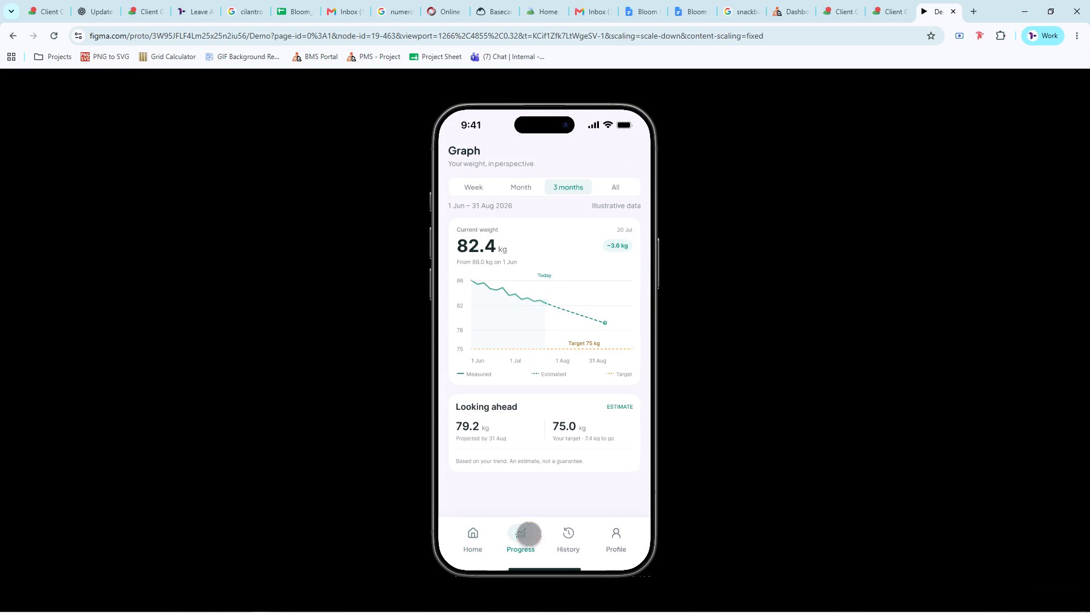
# View the prototype's History screen and test the Home screen's Take Today's Photo, Add photo, Profile and daily reminder controls.
pyautogui.click(569, 541)
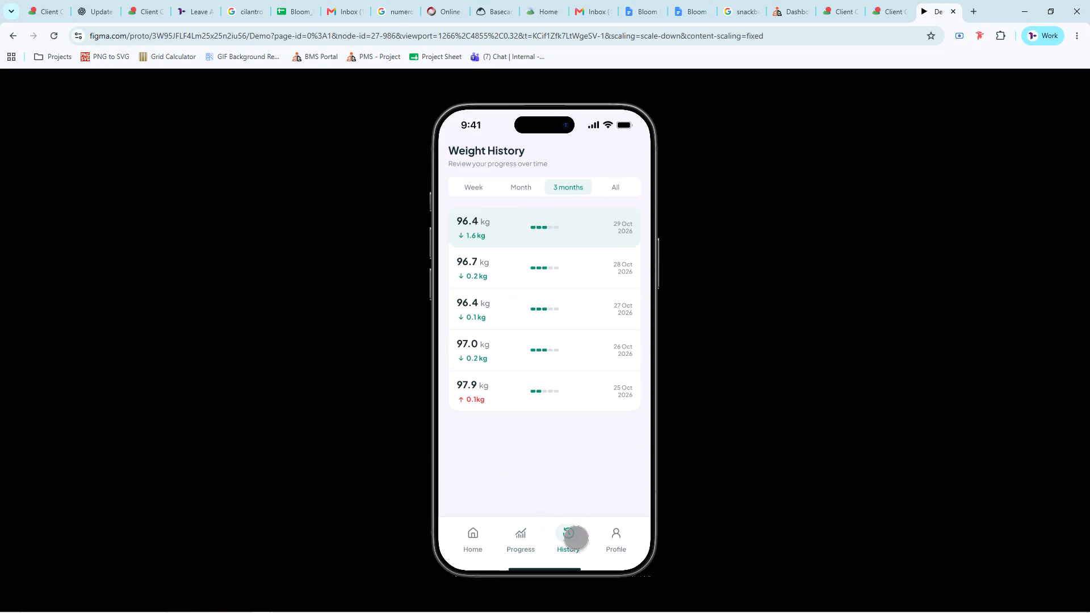
pyautogui.click(470, 548)
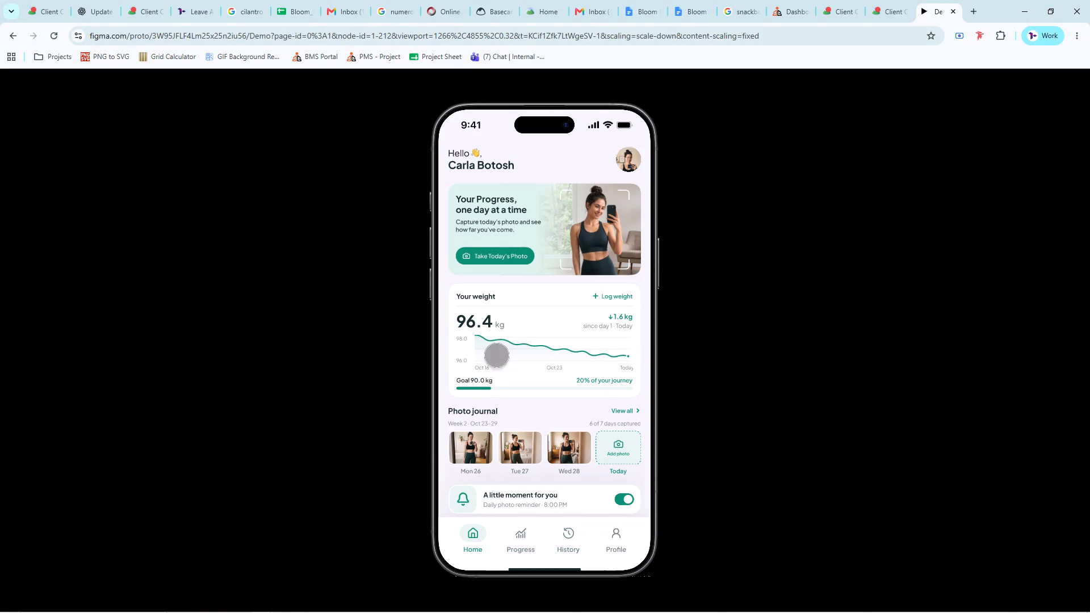
pyautogui.click(498, 257)
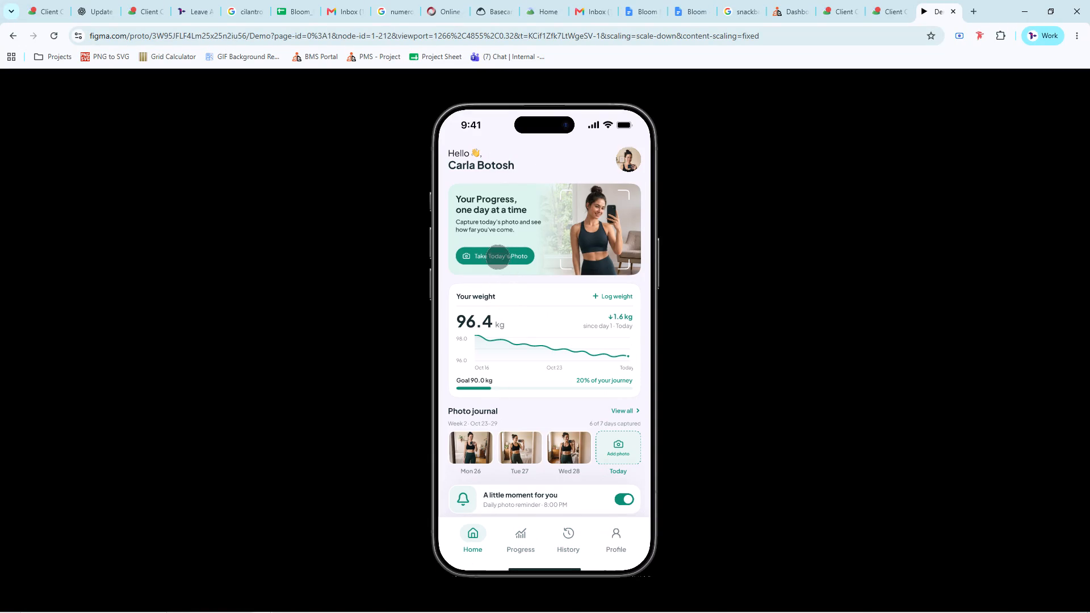
pyautogui.click(606, 455)
pyautogui.click(623, 540)
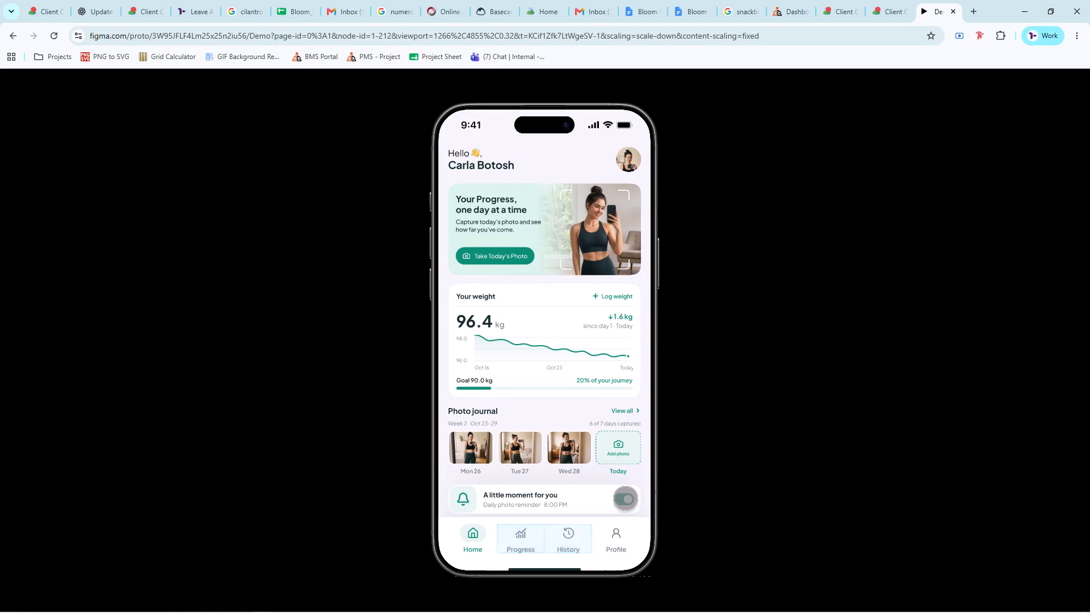
pyautogui.doubleClick(626, 498)
pyautogui.scroll(-5, 589, 442)
pyautogui.click(613, 450)
# Check the prototype's Progress screen for interactive areas and test the Week, Month and 3 months filters on Weight History.
pyautogui.click(510, 547)
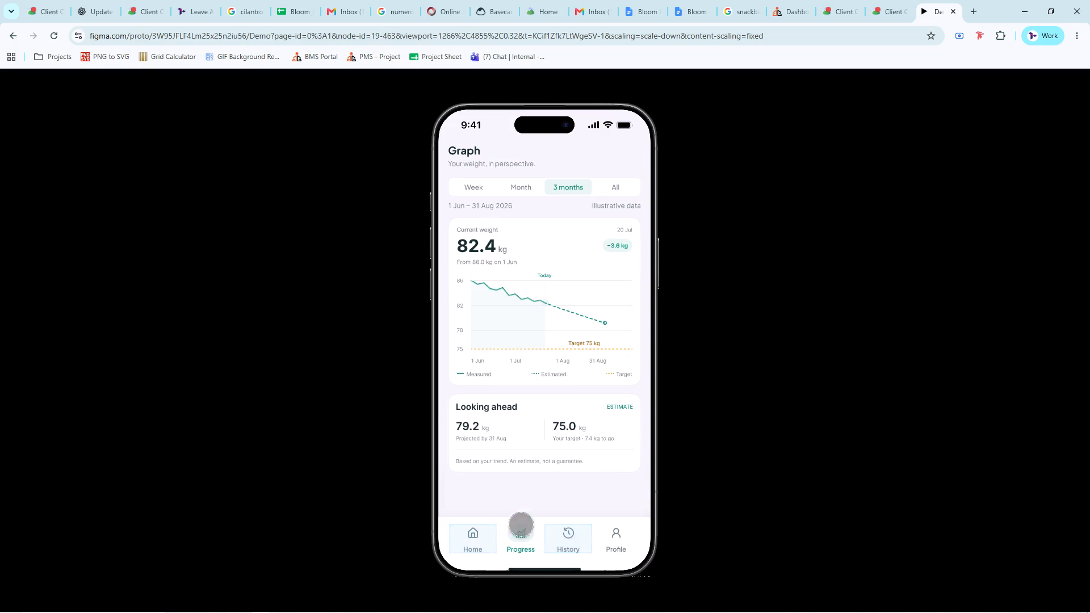
pyautogui.click(549, 415)
pyautogui.click(549, 415)
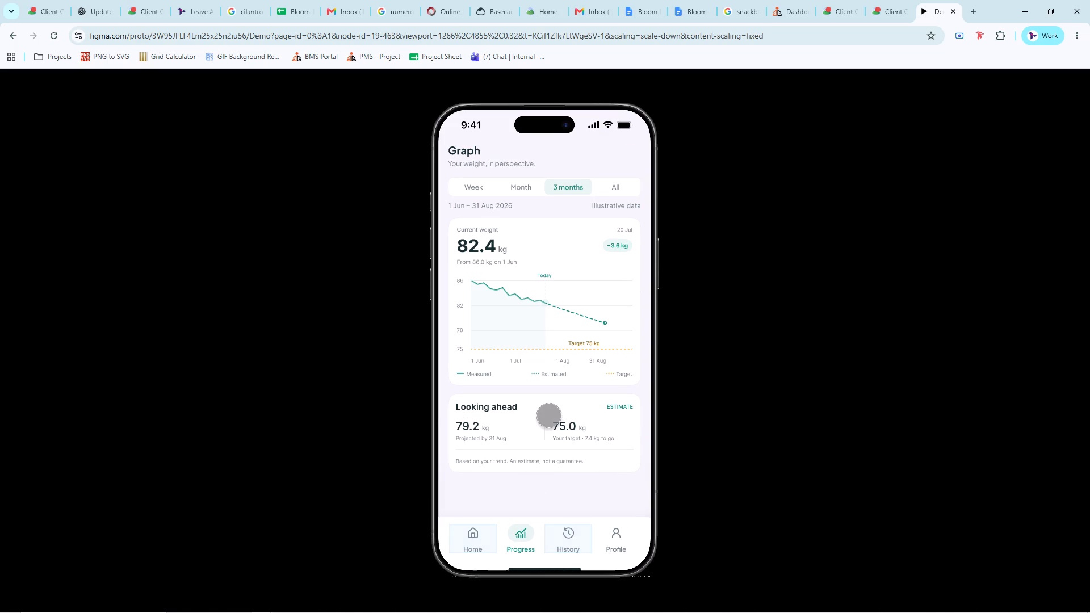
pyautogui.click(564, 542)
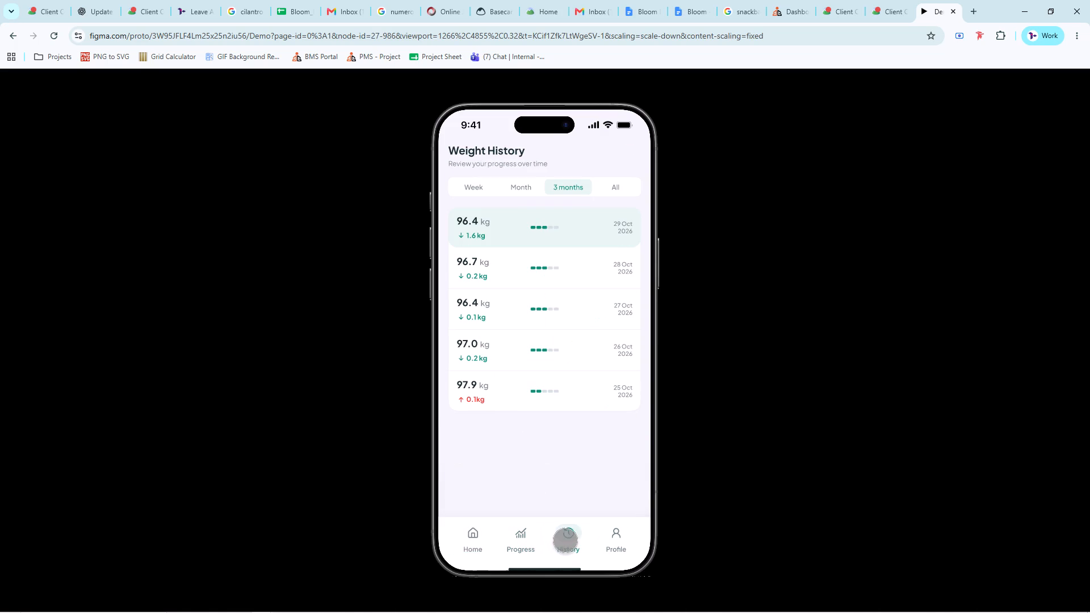
pyautogui.click(536, 428)
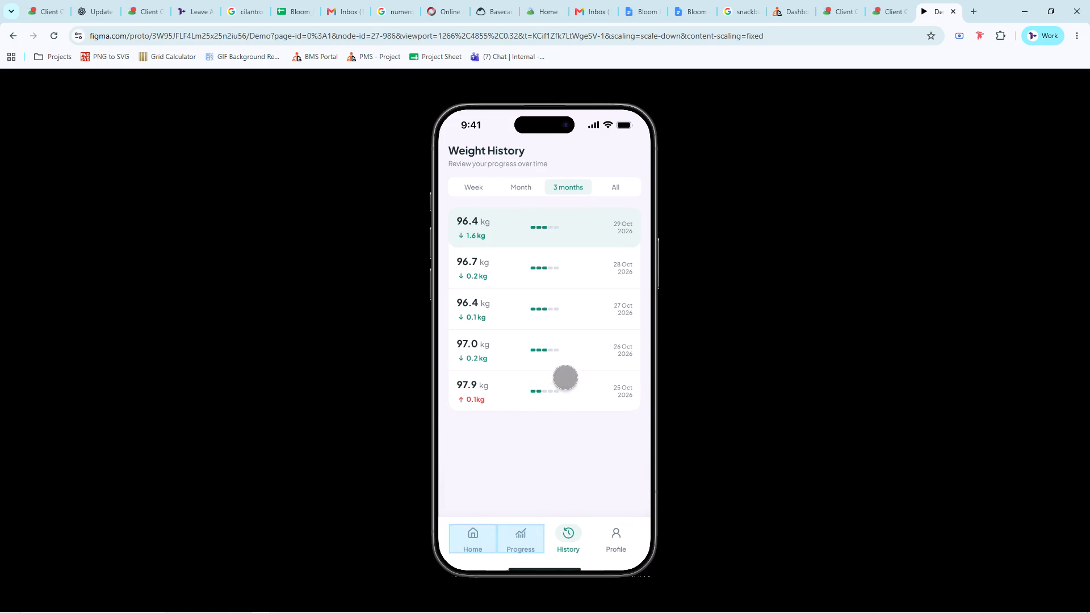
pyautogui.doubleClick(521, 187)
pyautogui.click(488, 180)
pyautogui.click(577, 180)
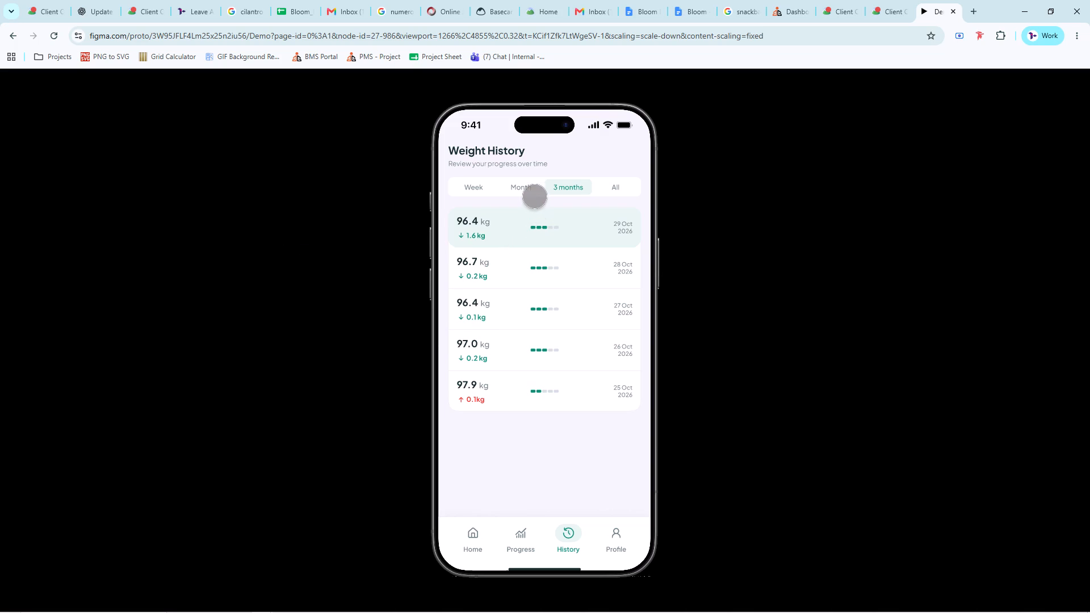
pyautogui.click(529, 182)
pyautogui.click(485, 187)
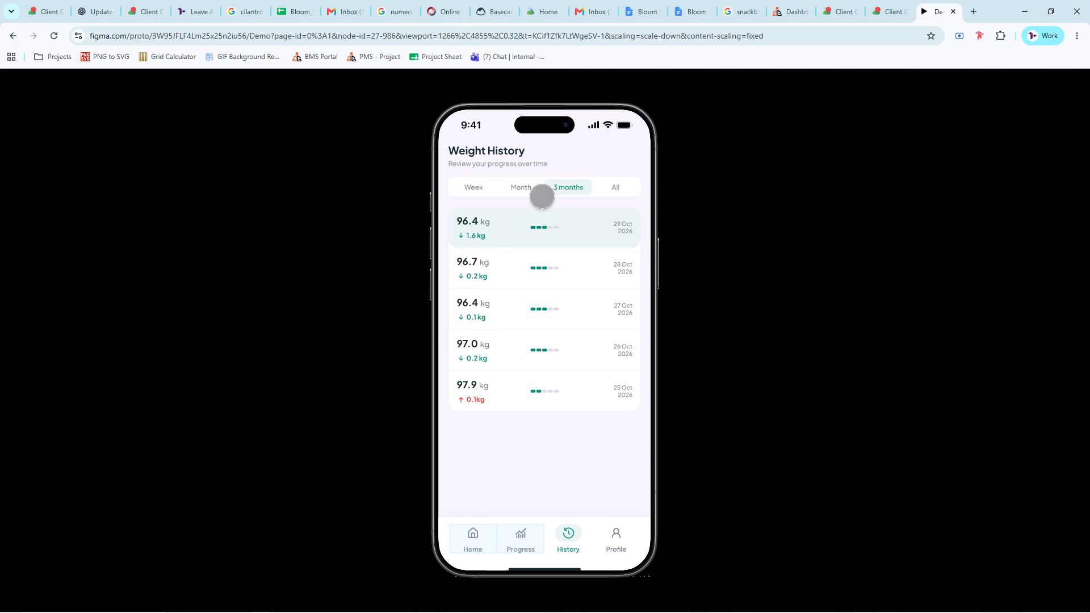
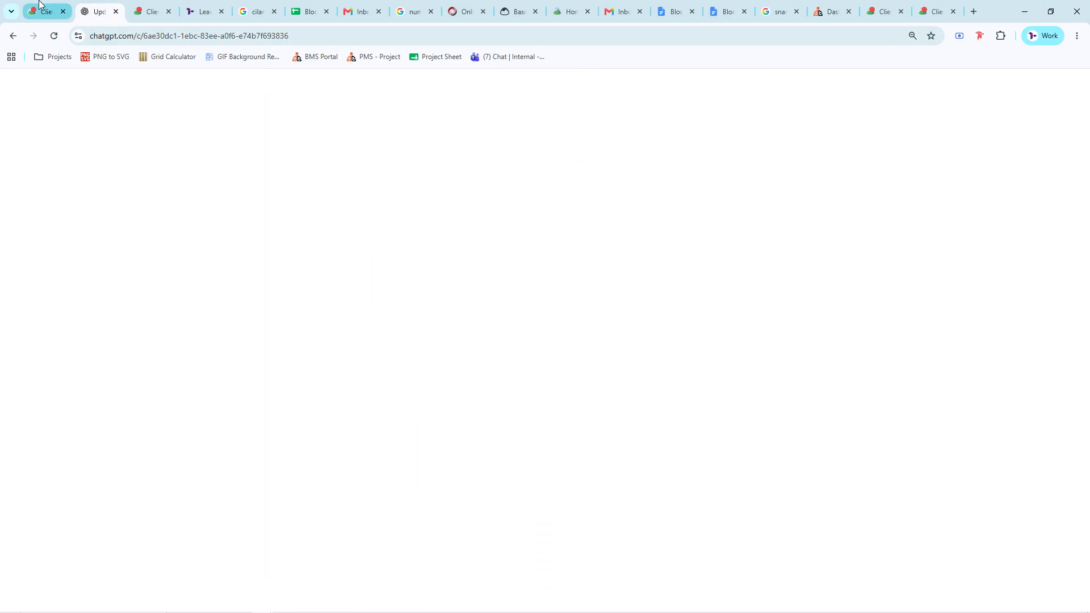
# Look over the open micronutrient targets spreadsheet, the Basecamp work update comment and the PMS Portal's logged hours.
pyautogui.click(330, 0)
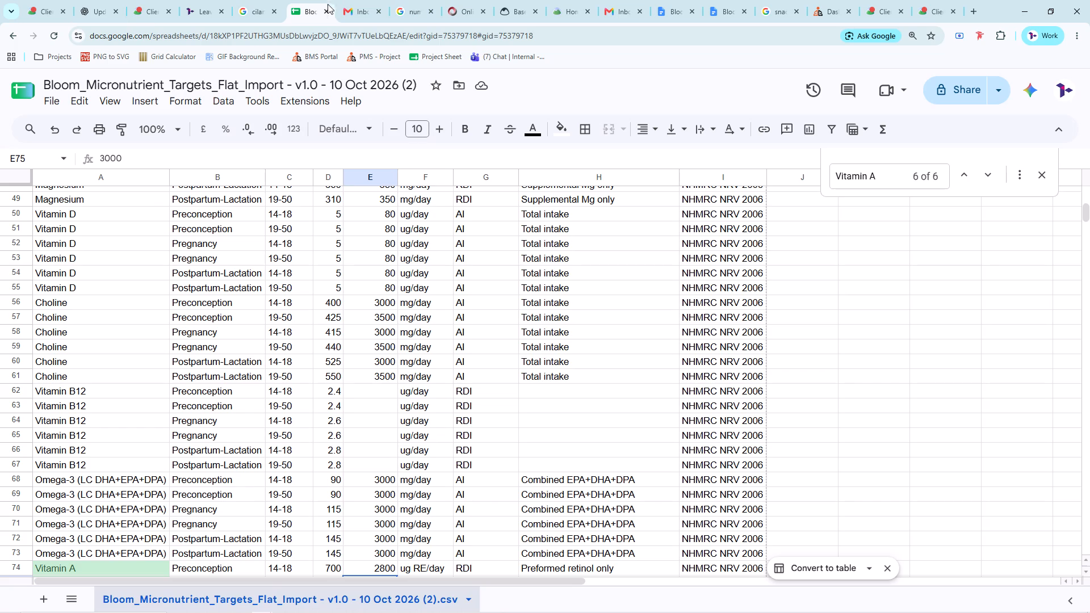
pyautogui.click(387, 310)
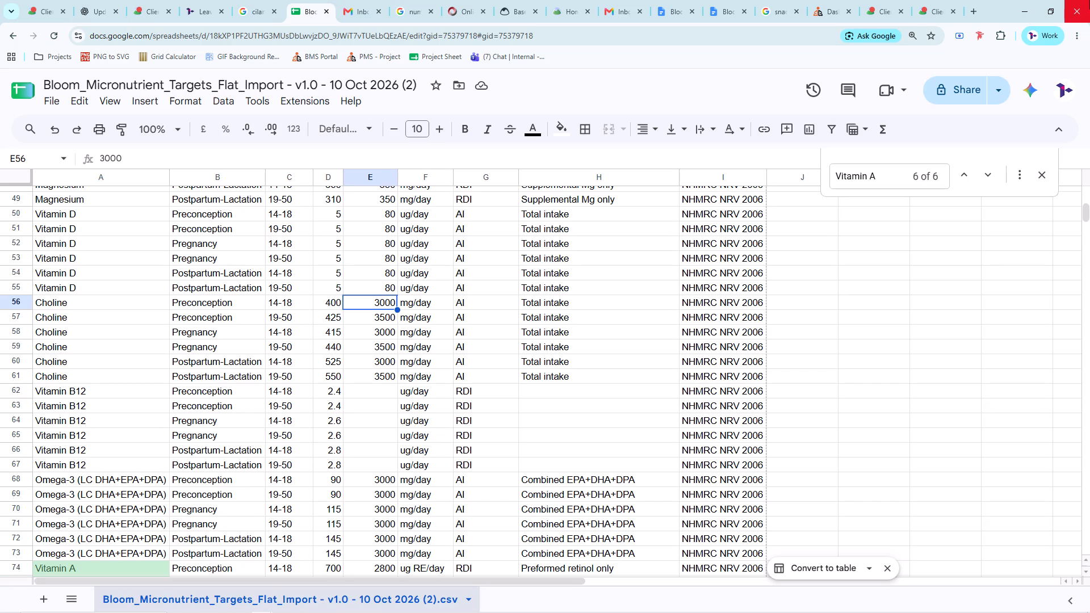
pyautogui.click(941, 0)
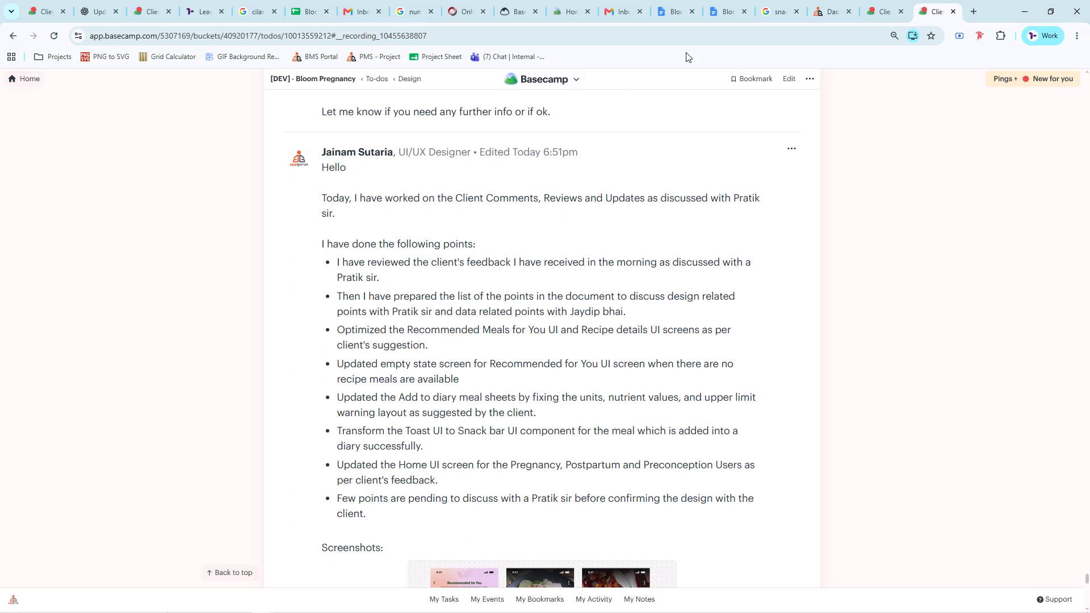
pyautogui.click(816, 0)
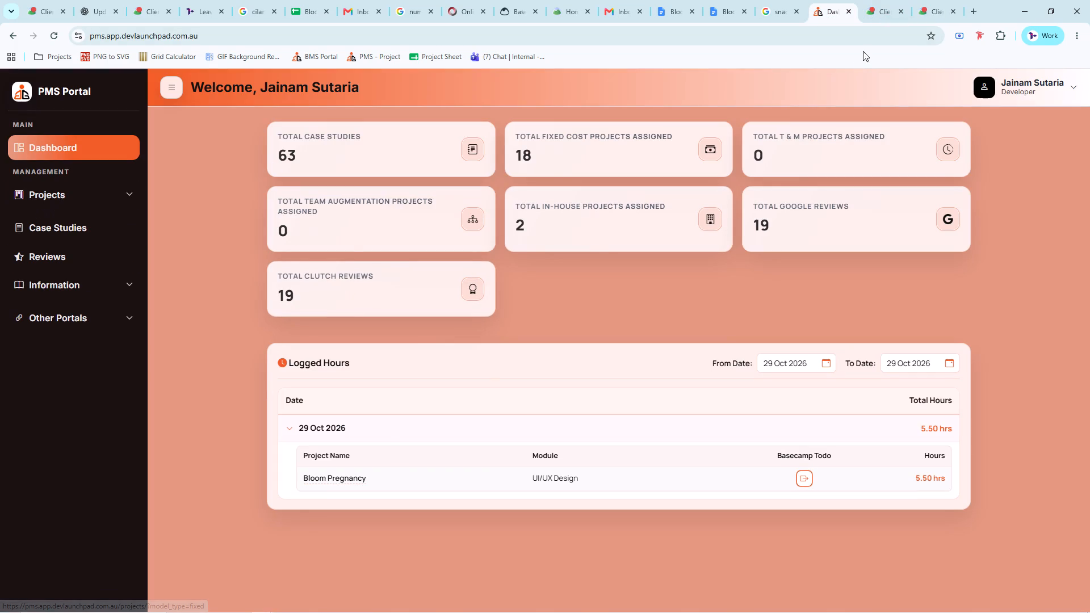
# Switch to the HRMS Portal, refresh the leave applications and view the details of the 29 Oct 2026 casual leave request.
pyautogui.click(201, 0)
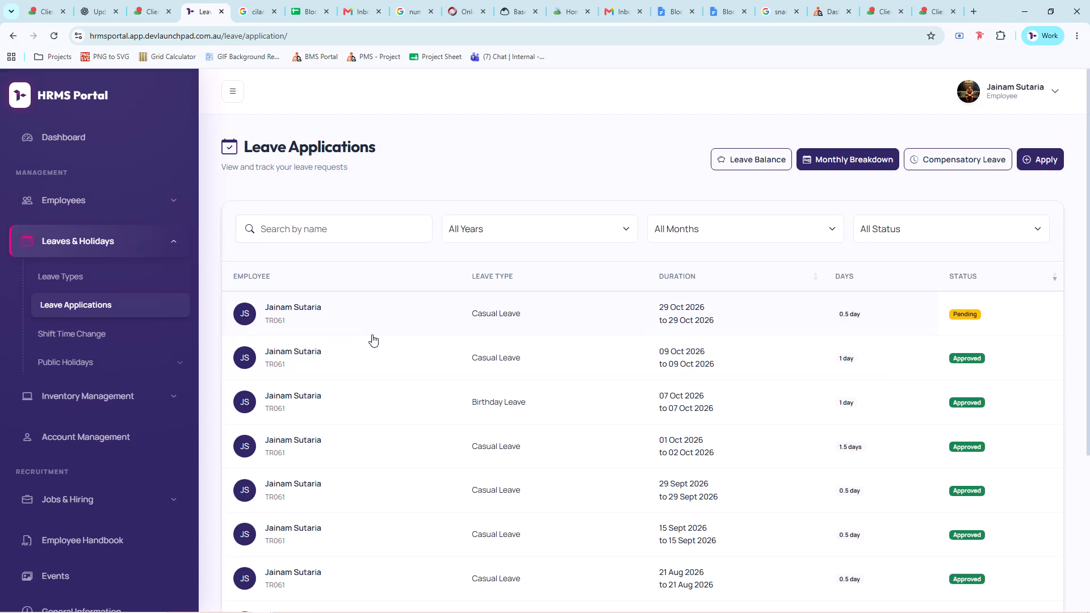
pyautogui.hotkey('ctrl', 'shift', 'r')
pyautogui.click(469, 313)
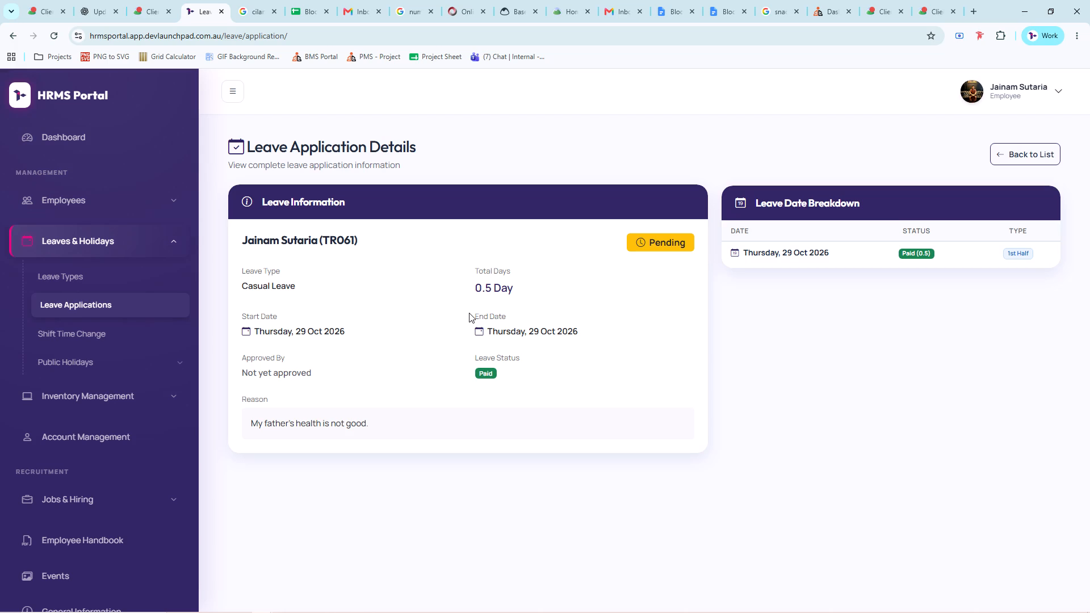